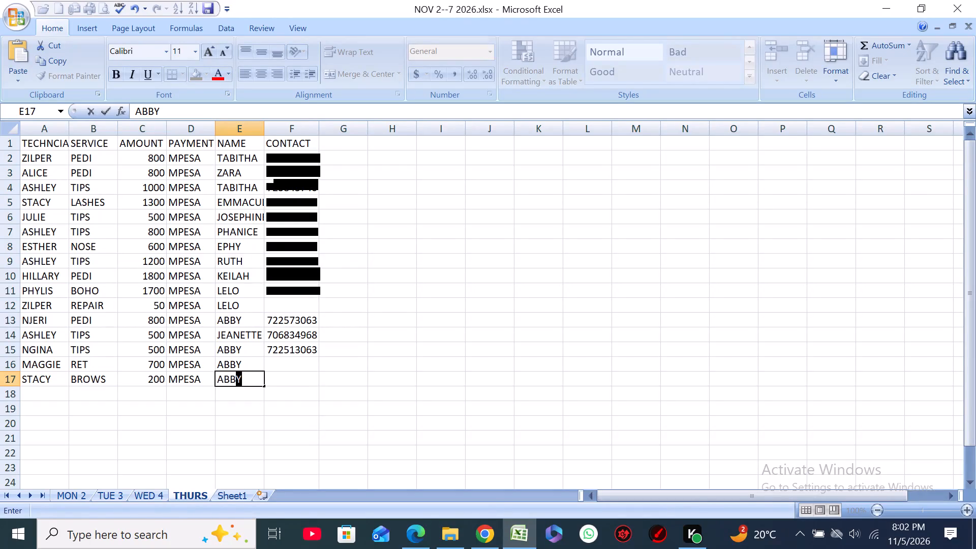
Record row 18 with technician WANGARI, service GHANIANS, amount 2300, payment MPESA, name SHILLAH and the client's contact number.
{"action": "key", "text": "Down"}
{"action": "key", "text": "Left"}
{"action": "key", "text": "Left"}
{"action": "key", "text": "Left"}
{"action": "key", "text": "Left"}
{"action": "key", "text": "Left"}
{"action": "key", "text": "Left"}
{"action": "key", "text": "Left"}
{"action": "key", "text": "Left"}
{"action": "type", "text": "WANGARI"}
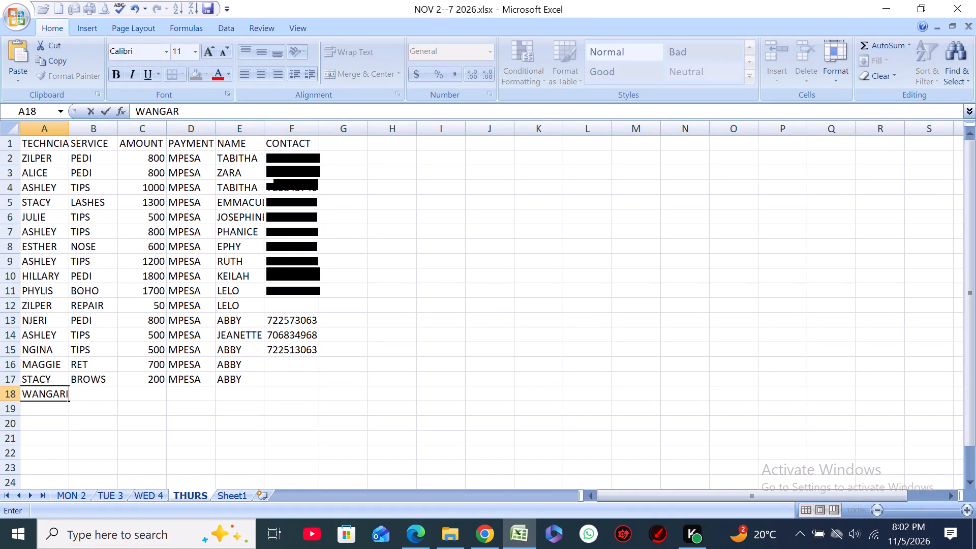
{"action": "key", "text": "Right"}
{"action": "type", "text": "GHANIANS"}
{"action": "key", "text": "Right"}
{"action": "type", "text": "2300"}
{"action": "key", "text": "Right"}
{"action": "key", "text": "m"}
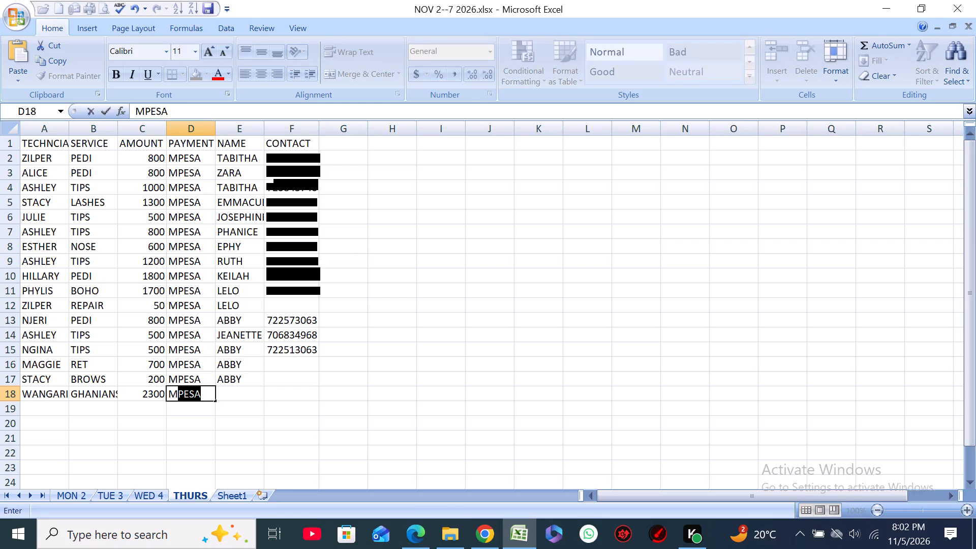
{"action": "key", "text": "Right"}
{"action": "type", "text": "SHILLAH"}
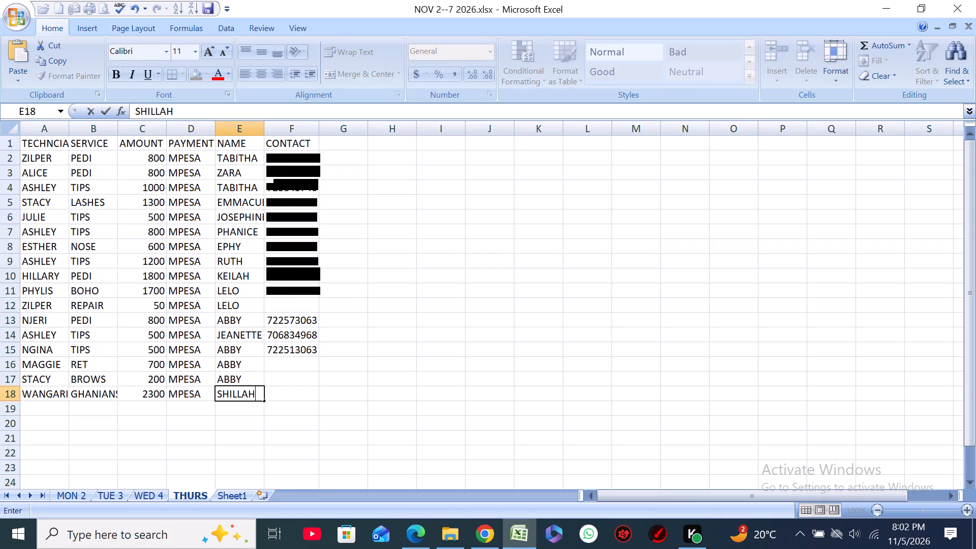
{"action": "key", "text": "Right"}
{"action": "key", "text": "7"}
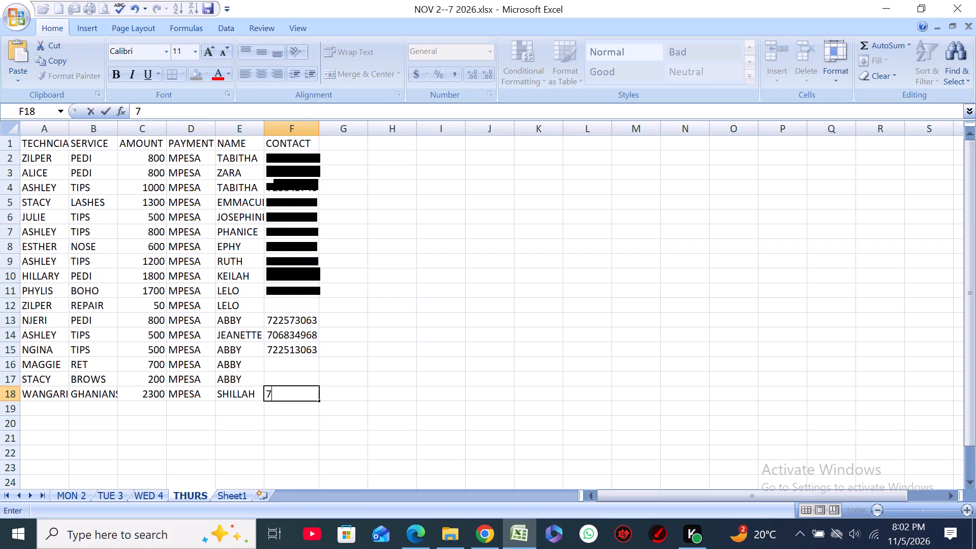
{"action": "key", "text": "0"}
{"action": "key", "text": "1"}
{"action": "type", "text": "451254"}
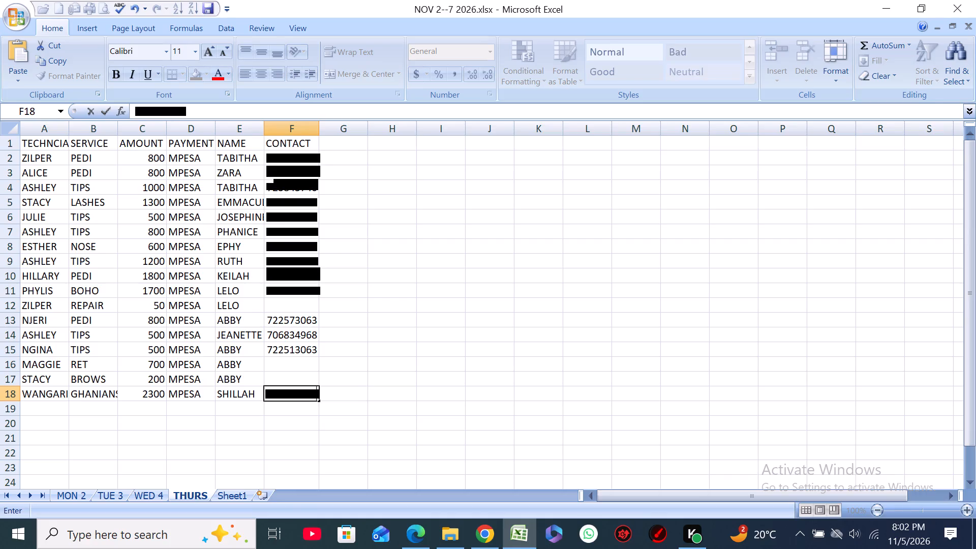
Record row 19 with technician SUSAN, service PEDI, amount 800, payment MPESA and client name SHILLAH.
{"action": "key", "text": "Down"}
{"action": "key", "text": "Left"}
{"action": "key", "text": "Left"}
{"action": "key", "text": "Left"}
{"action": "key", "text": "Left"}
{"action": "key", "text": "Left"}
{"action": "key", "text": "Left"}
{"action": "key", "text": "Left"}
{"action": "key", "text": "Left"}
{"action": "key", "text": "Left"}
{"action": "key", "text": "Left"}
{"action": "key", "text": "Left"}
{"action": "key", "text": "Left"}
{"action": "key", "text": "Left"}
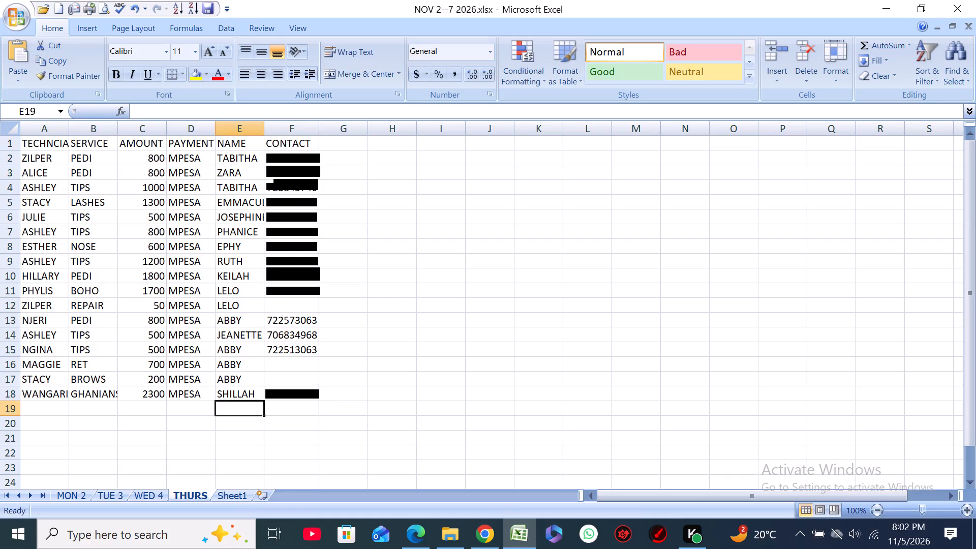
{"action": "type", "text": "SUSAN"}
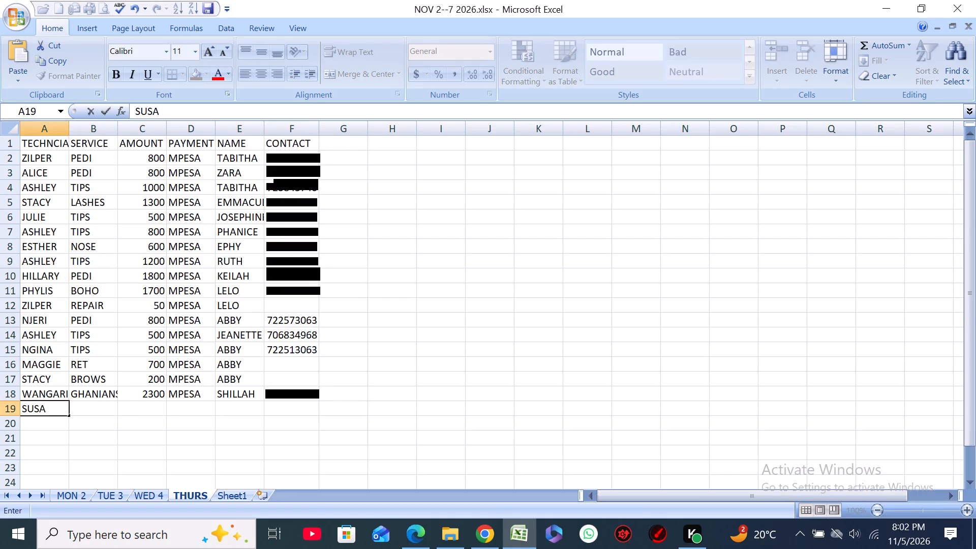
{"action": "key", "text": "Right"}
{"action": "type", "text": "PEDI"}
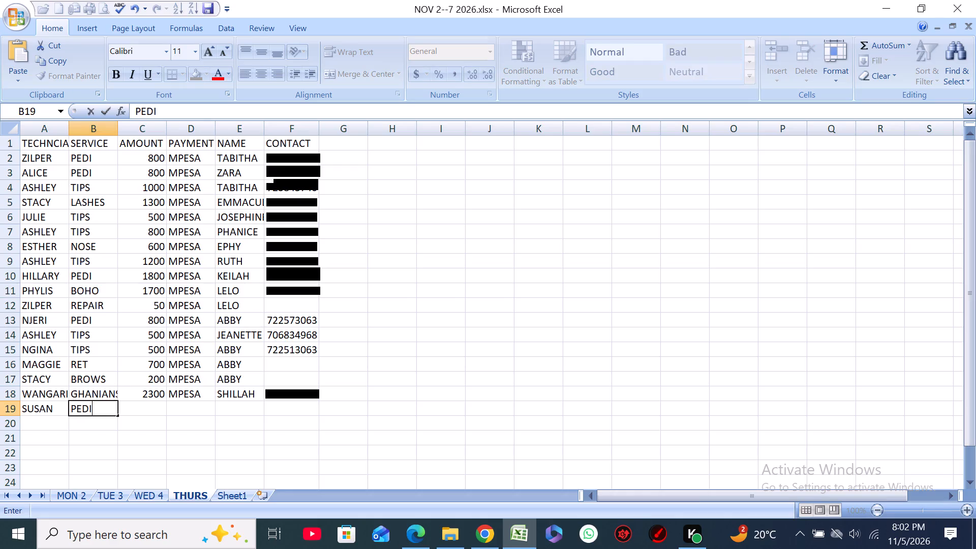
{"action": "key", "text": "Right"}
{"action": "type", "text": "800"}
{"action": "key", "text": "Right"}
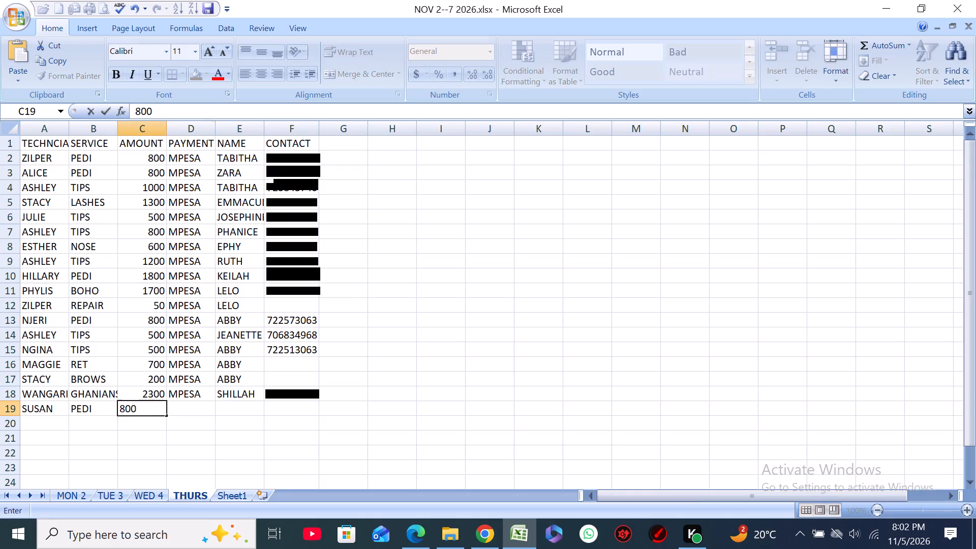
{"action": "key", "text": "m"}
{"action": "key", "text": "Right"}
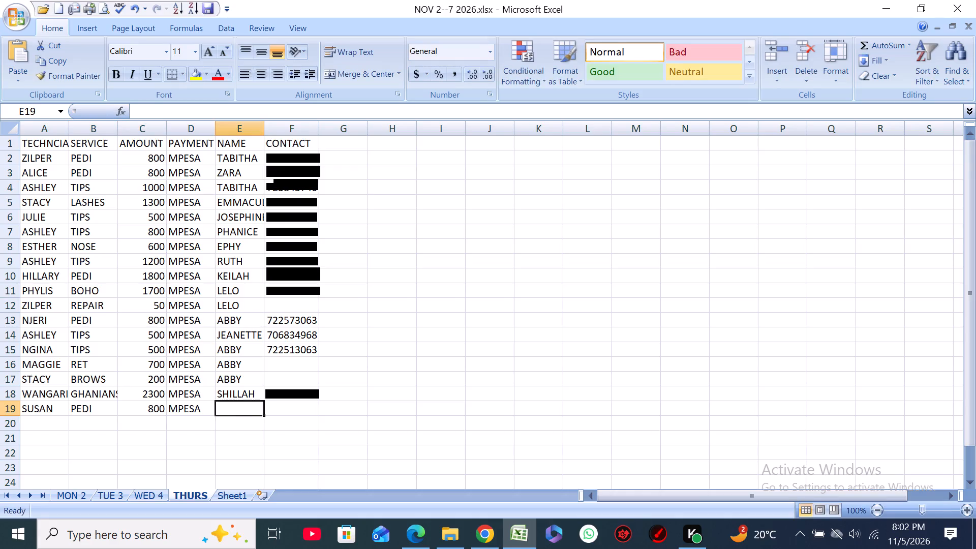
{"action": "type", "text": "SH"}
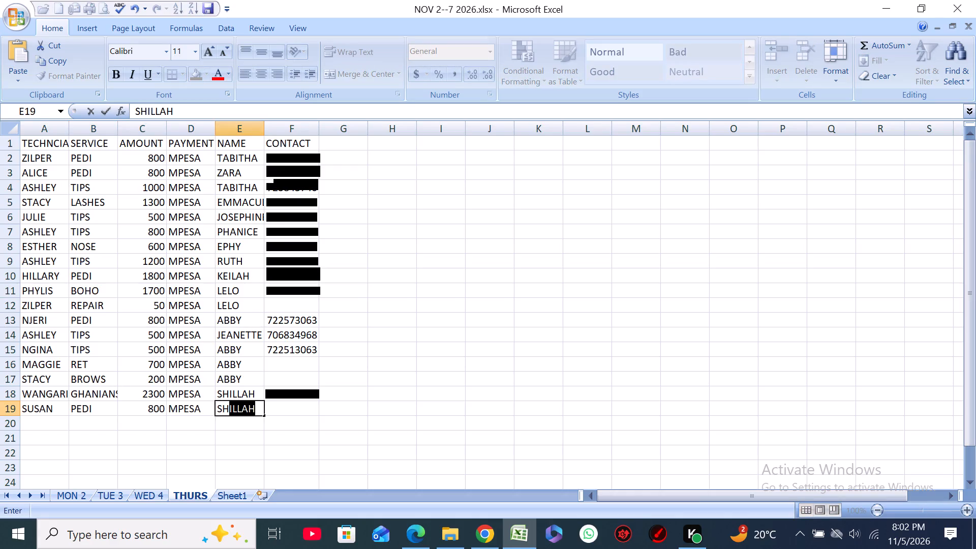
Record row 20 with technician ZILPER, service TIPS, amount 1000, payment MPESA, name FAITH and the client's contact number.
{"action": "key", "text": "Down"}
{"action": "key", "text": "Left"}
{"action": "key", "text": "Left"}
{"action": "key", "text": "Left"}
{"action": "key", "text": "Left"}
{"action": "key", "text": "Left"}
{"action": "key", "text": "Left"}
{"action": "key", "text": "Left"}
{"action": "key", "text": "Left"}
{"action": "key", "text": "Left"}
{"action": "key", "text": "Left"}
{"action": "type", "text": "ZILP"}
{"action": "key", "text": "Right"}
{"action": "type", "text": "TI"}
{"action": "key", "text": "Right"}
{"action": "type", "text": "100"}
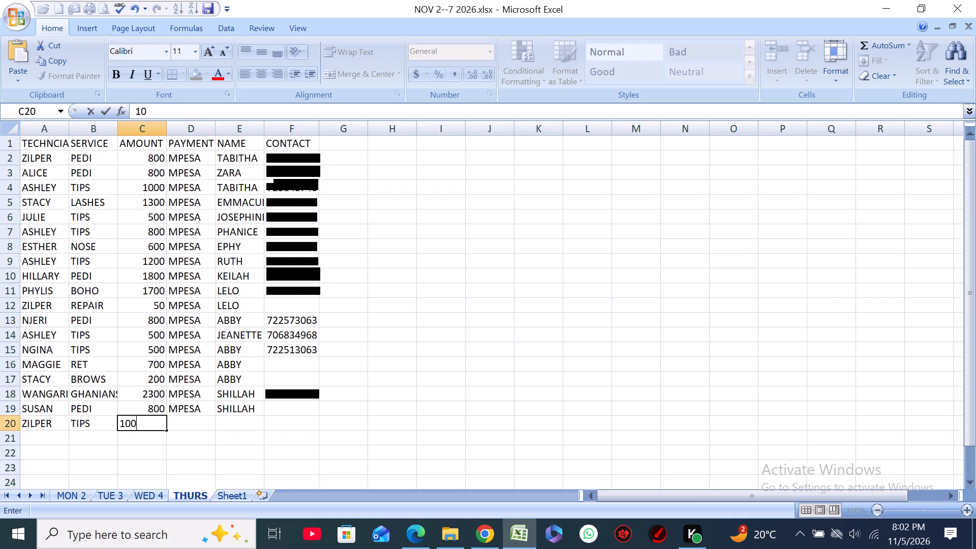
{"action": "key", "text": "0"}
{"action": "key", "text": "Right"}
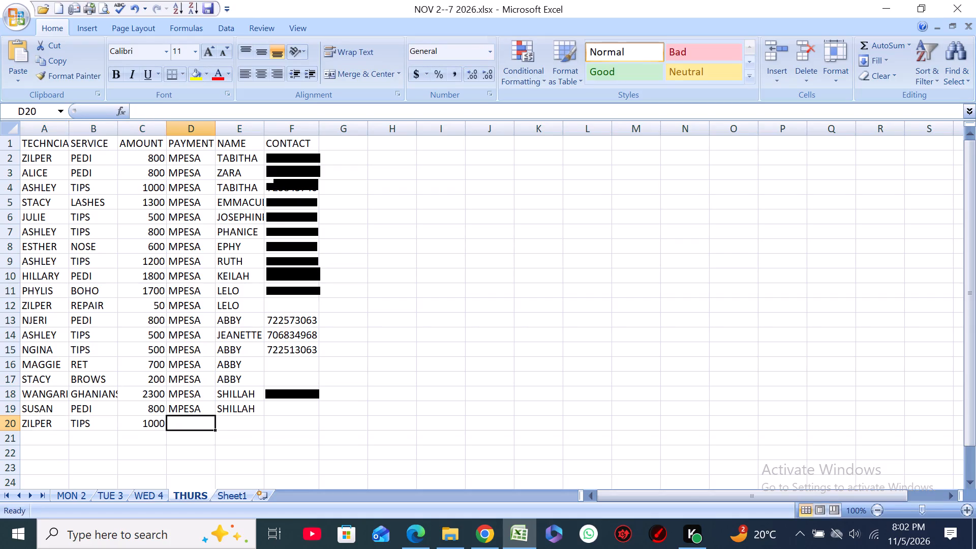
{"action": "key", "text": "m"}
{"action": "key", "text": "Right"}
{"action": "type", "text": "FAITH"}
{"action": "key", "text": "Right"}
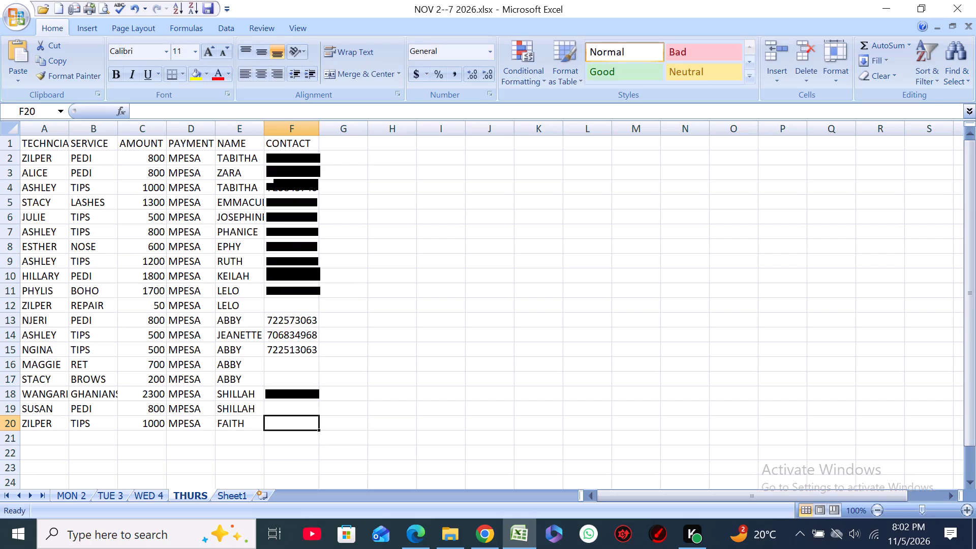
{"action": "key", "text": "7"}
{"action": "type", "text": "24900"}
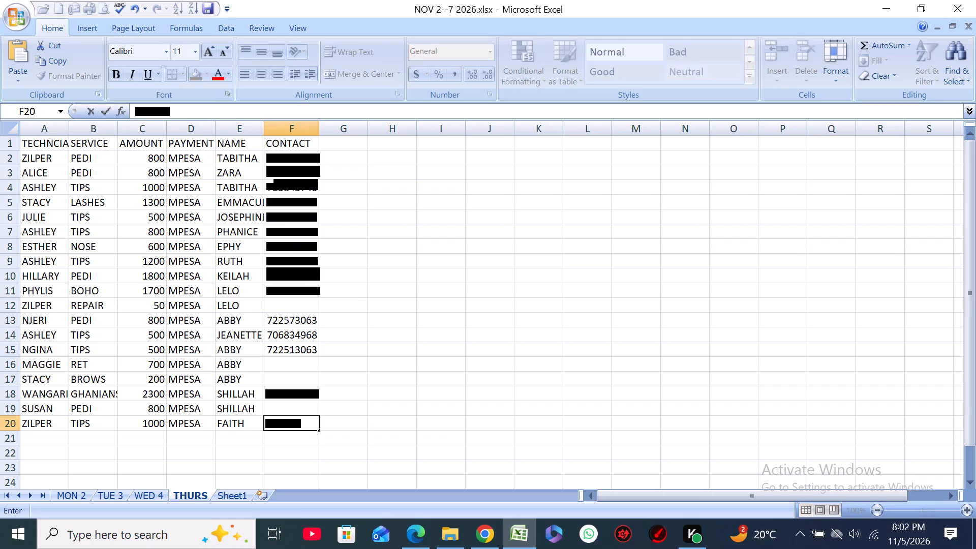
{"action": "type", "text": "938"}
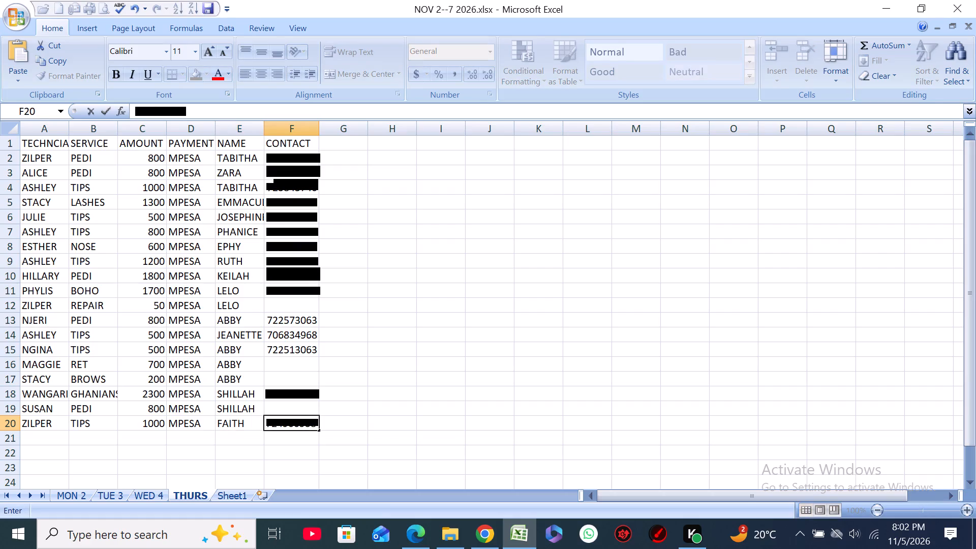
Record row 21 with technician SHARON, service TIPS, amount 500 and payment CASH, leaving the client name blank.
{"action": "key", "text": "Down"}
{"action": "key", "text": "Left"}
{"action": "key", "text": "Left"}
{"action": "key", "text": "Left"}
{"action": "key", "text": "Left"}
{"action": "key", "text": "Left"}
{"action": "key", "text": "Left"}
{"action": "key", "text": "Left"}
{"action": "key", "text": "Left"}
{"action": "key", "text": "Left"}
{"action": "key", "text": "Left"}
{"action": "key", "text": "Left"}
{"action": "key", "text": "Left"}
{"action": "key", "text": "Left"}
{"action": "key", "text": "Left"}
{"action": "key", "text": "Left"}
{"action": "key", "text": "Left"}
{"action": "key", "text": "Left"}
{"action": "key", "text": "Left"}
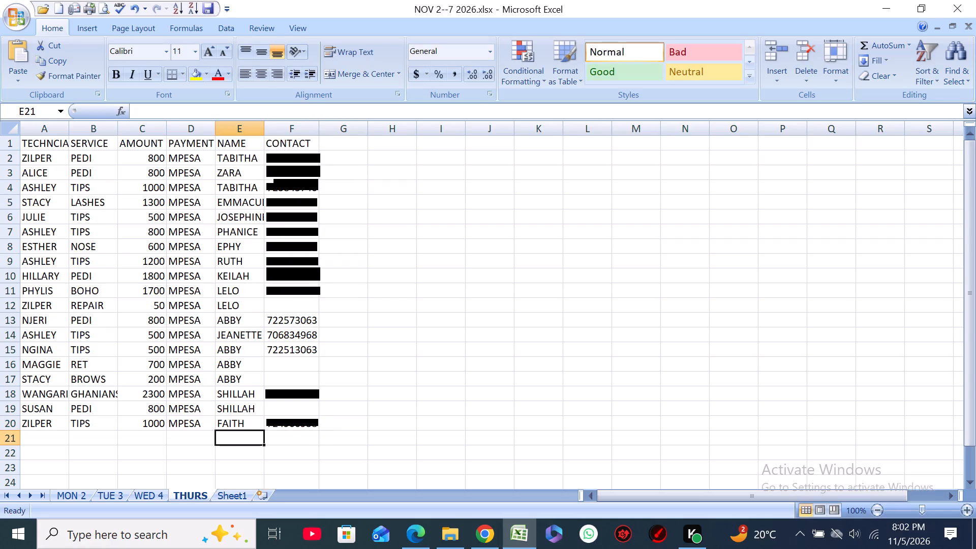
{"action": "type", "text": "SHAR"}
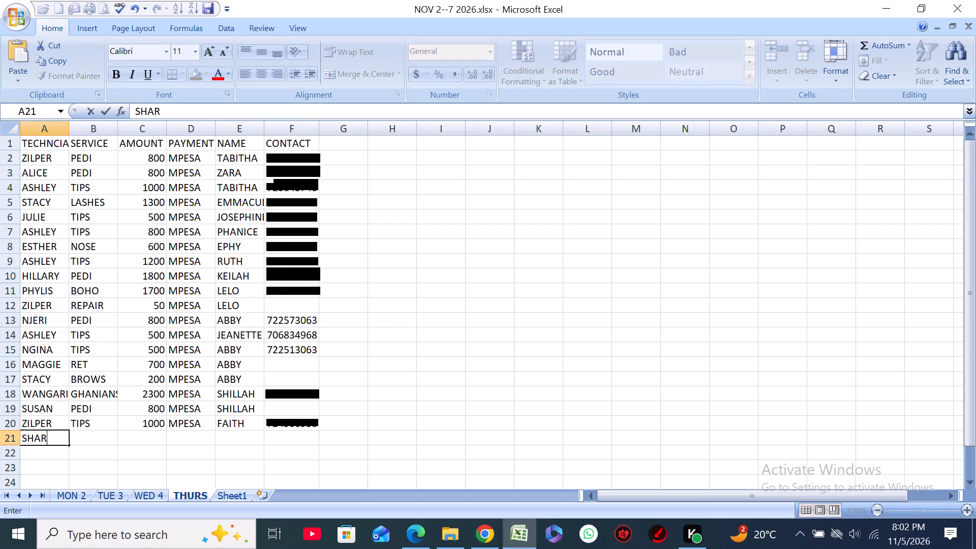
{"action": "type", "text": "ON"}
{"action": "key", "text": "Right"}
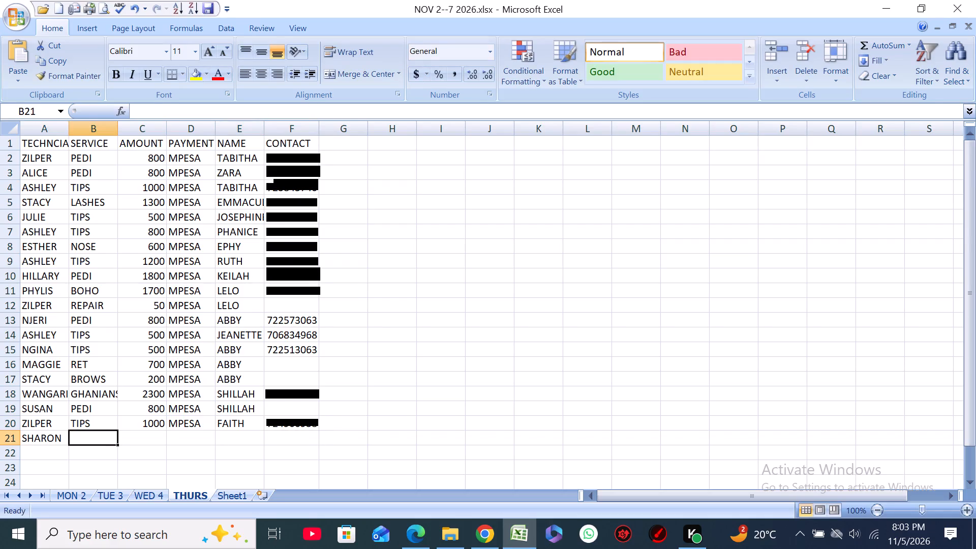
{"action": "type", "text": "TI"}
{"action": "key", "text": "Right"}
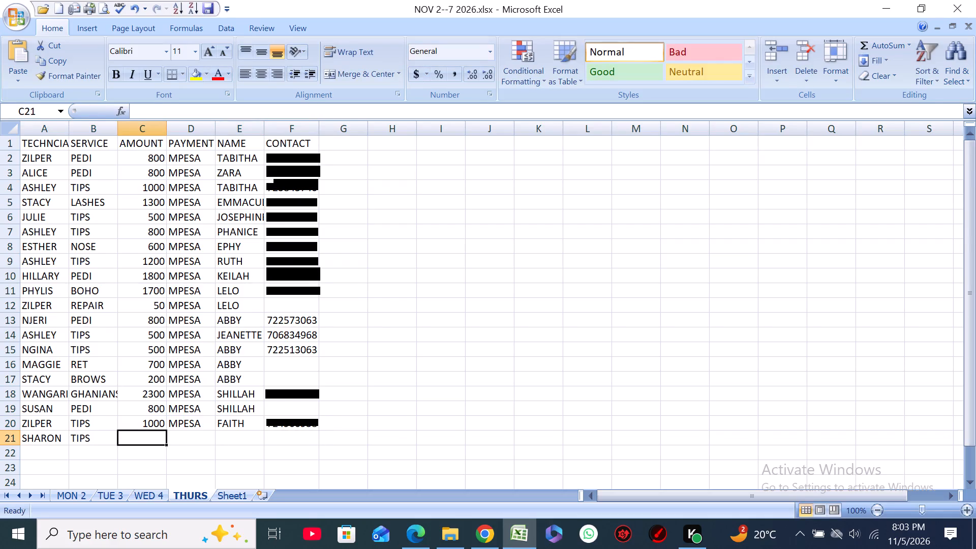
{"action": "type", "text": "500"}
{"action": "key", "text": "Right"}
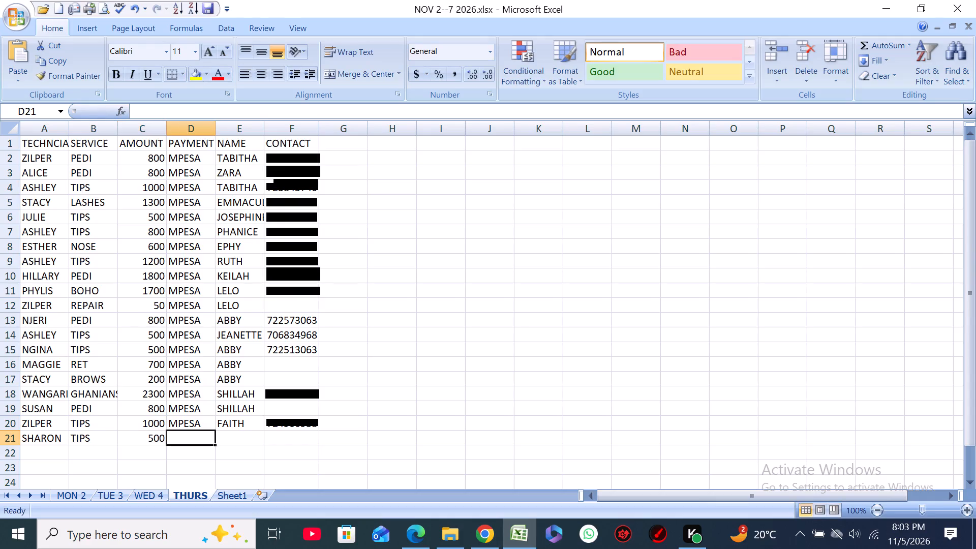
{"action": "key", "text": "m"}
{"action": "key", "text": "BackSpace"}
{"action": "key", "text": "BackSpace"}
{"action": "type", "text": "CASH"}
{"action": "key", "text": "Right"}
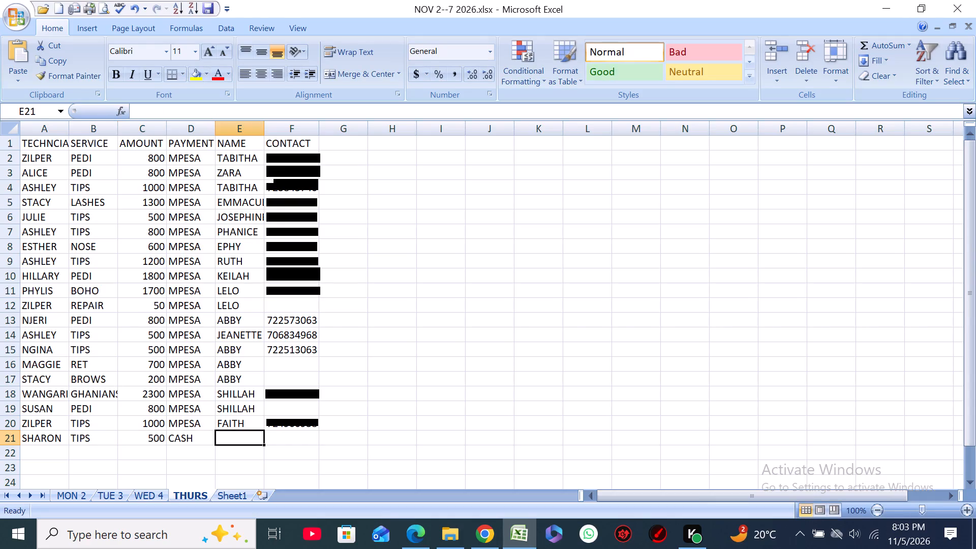
Record row 22 with technician STACY, service PIERCING, amount 1200, payment MPESA, name ARIANA and the client's contact number.
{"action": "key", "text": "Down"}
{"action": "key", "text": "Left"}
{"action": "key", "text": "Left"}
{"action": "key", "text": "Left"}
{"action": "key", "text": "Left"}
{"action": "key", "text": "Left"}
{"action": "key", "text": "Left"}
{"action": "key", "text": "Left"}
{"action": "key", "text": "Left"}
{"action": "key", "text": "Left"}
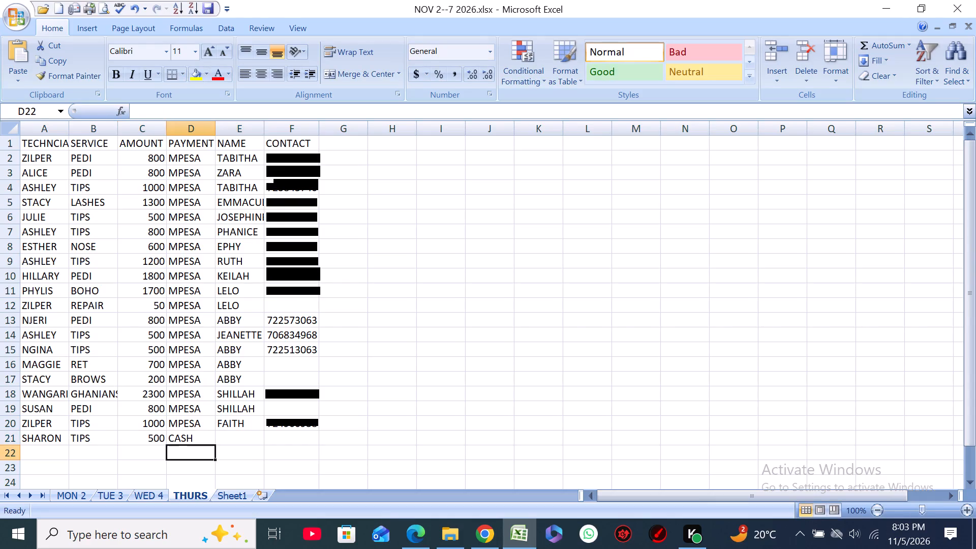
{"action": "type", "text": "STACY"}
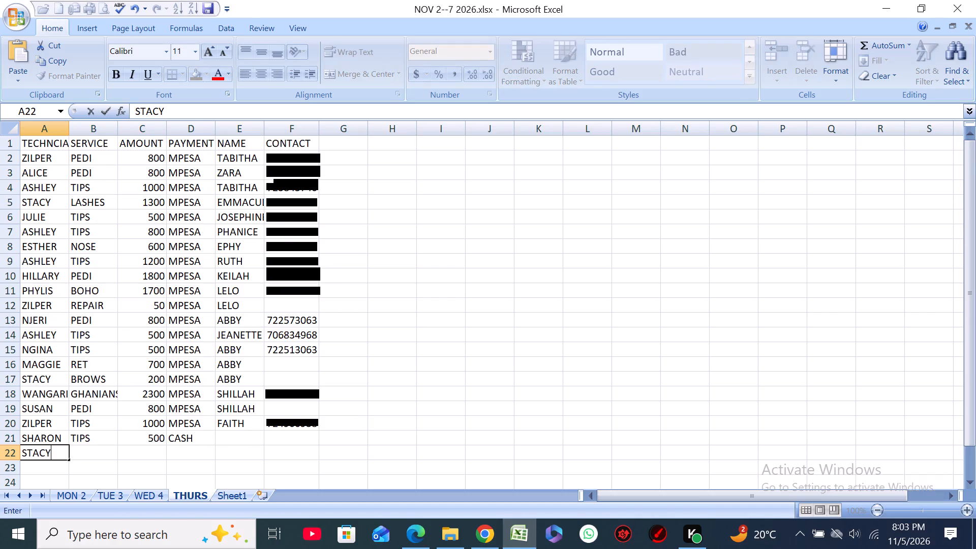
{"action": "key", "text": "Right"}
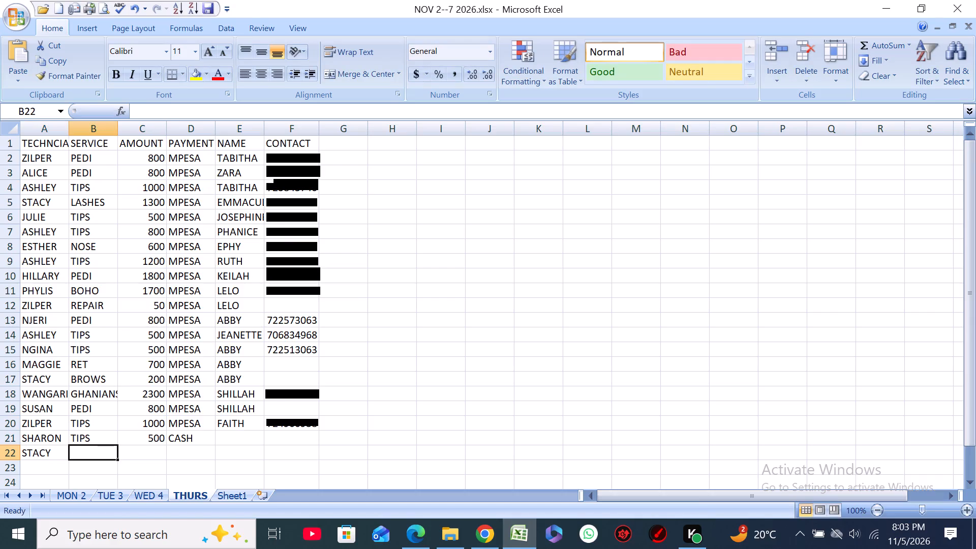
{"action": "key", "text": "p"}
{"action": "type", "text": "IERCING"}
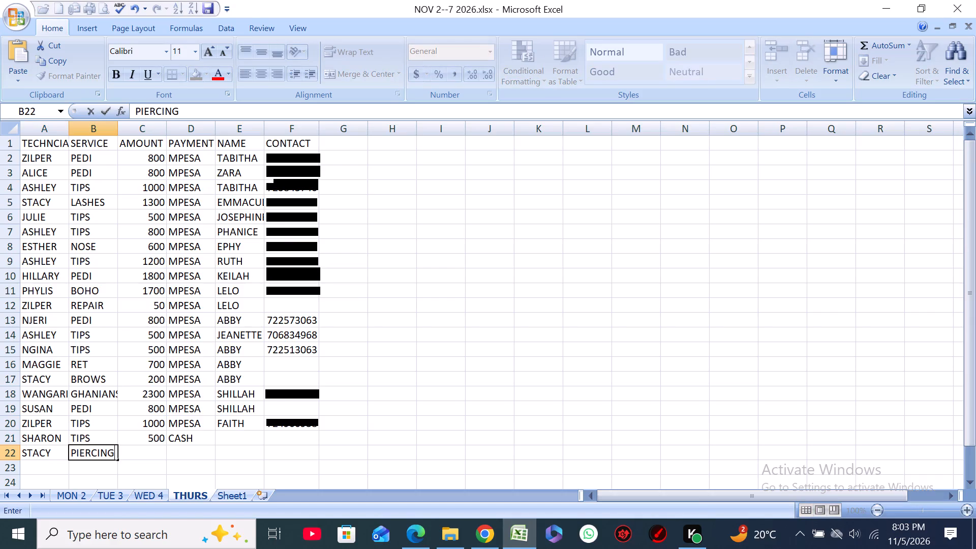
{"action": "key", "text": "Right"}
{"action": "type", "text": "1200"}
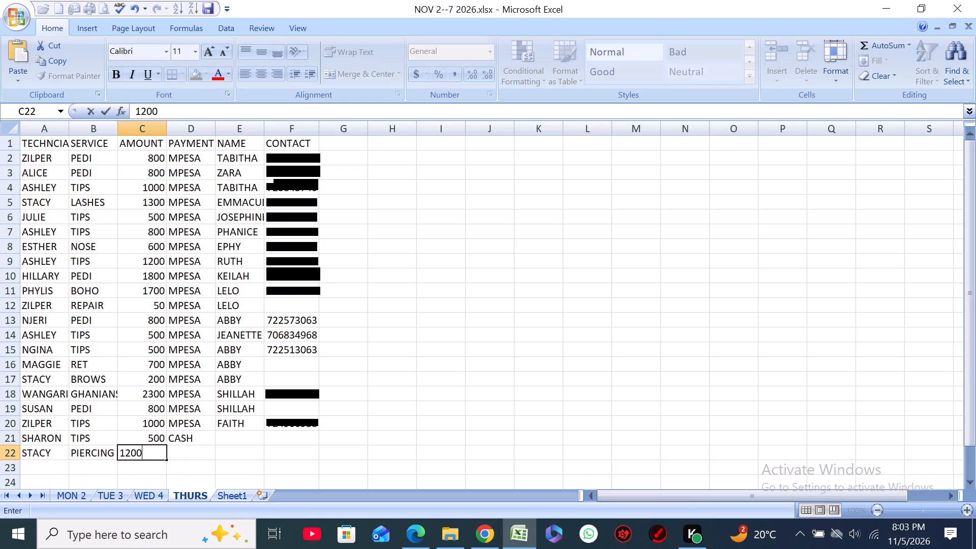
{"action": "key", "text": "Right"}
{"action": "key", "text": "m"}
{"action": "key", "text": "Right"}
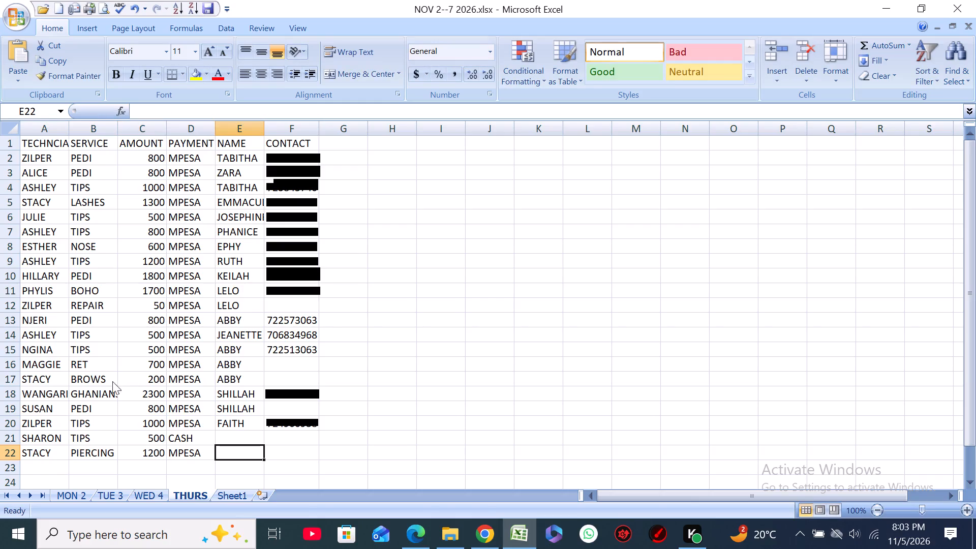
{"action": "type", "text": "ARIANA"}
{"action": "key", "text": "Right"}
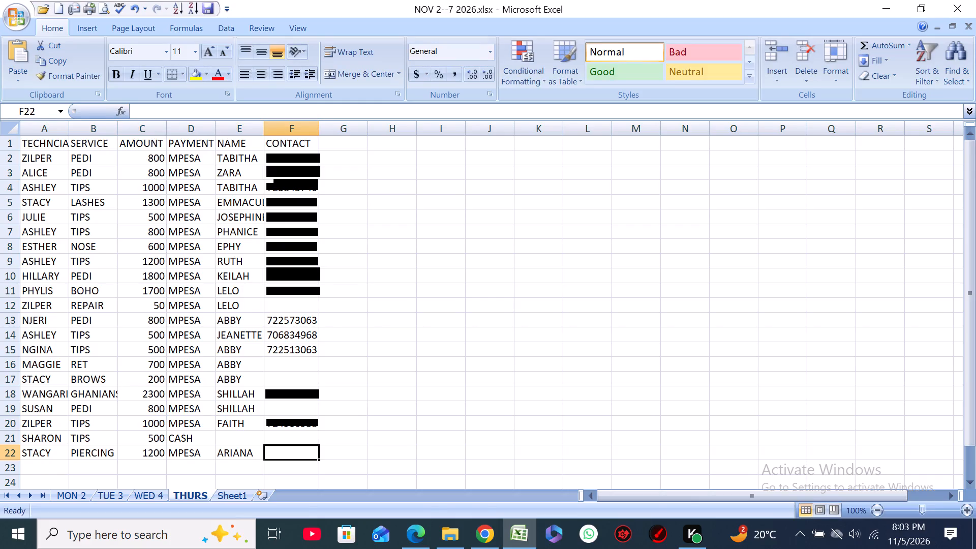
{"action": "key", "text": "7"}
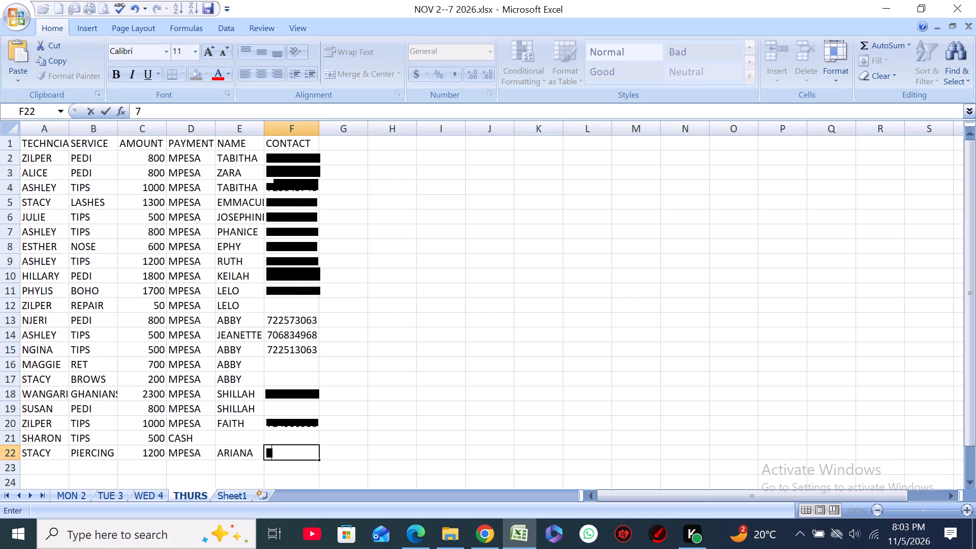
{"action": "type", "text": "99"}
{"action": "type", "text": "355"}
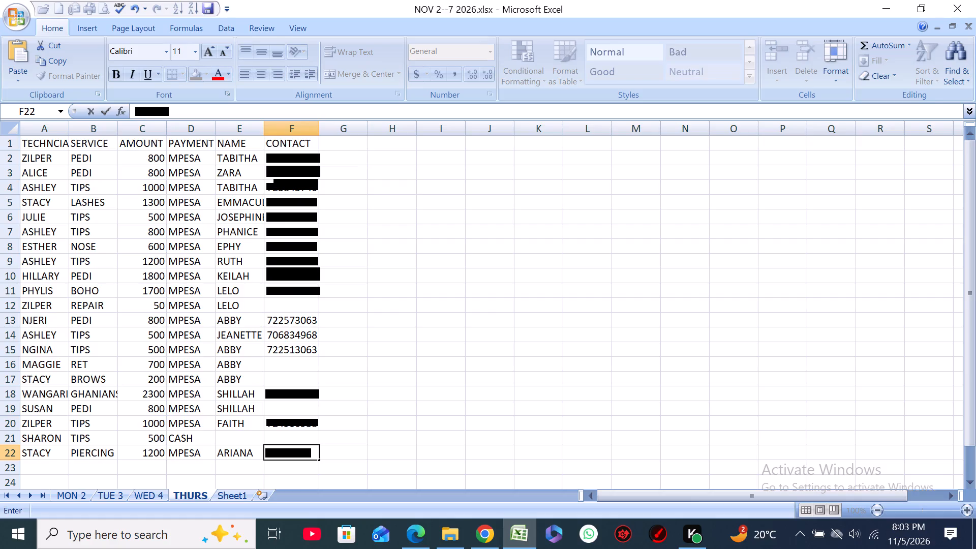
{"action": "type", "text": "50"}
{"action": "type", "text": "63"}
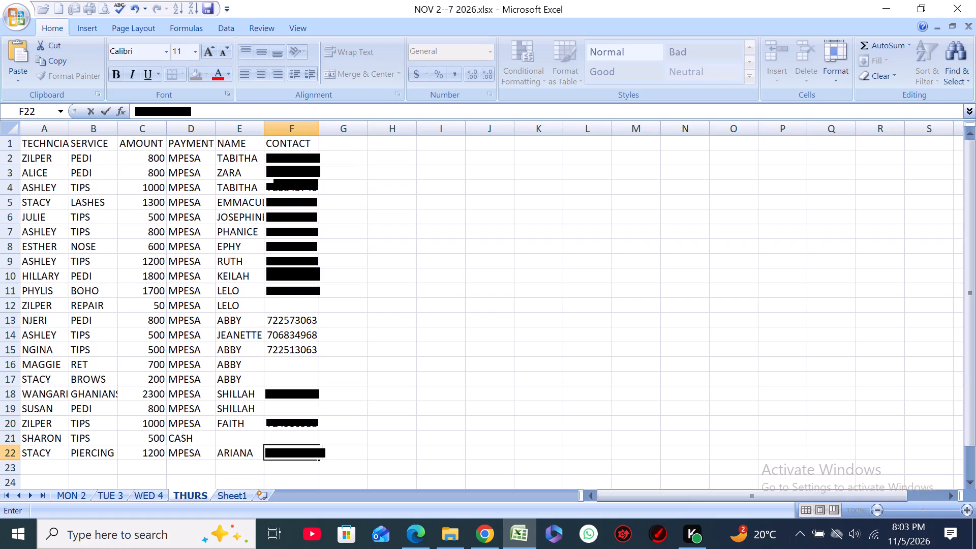
Record row 23 with technician ASHLEY, service TIPS, amount 500, payment MPESA, name KENYANA and the client's contact number.
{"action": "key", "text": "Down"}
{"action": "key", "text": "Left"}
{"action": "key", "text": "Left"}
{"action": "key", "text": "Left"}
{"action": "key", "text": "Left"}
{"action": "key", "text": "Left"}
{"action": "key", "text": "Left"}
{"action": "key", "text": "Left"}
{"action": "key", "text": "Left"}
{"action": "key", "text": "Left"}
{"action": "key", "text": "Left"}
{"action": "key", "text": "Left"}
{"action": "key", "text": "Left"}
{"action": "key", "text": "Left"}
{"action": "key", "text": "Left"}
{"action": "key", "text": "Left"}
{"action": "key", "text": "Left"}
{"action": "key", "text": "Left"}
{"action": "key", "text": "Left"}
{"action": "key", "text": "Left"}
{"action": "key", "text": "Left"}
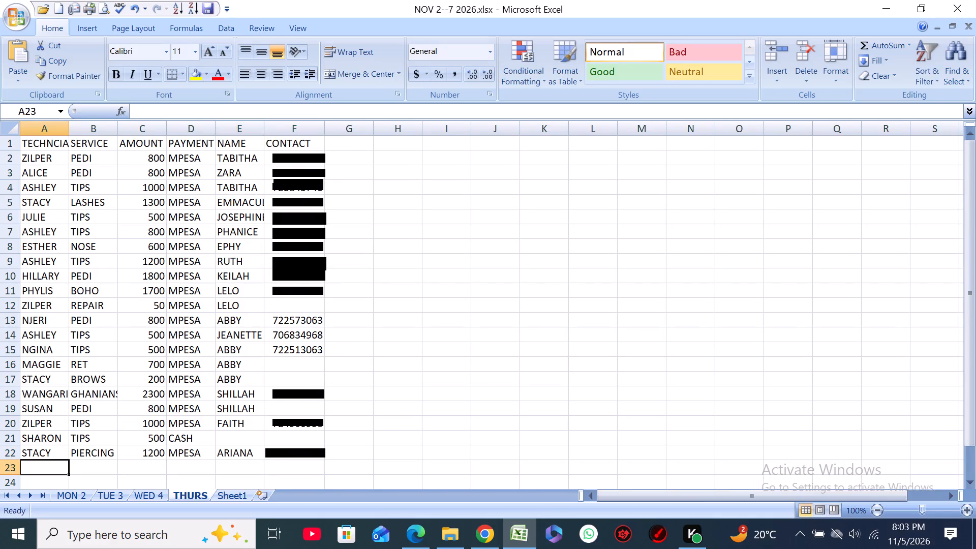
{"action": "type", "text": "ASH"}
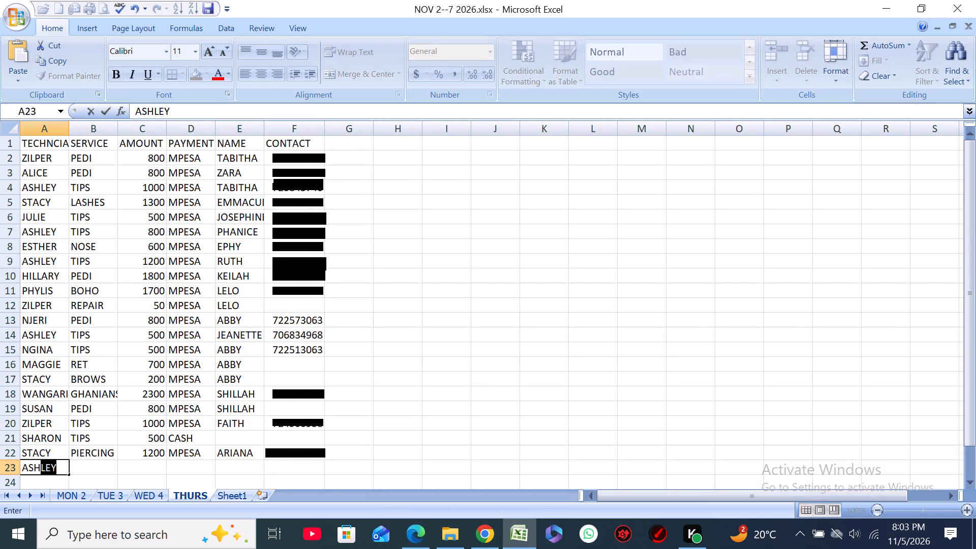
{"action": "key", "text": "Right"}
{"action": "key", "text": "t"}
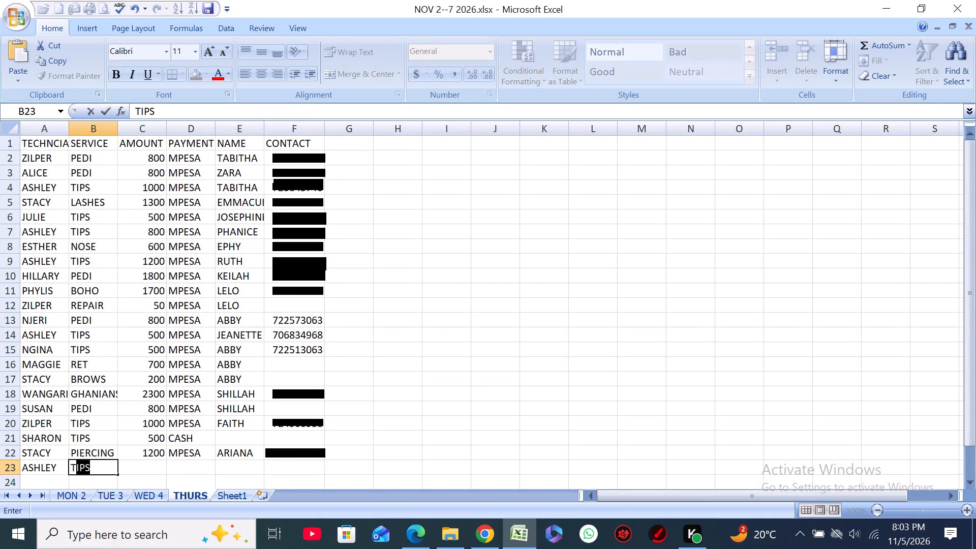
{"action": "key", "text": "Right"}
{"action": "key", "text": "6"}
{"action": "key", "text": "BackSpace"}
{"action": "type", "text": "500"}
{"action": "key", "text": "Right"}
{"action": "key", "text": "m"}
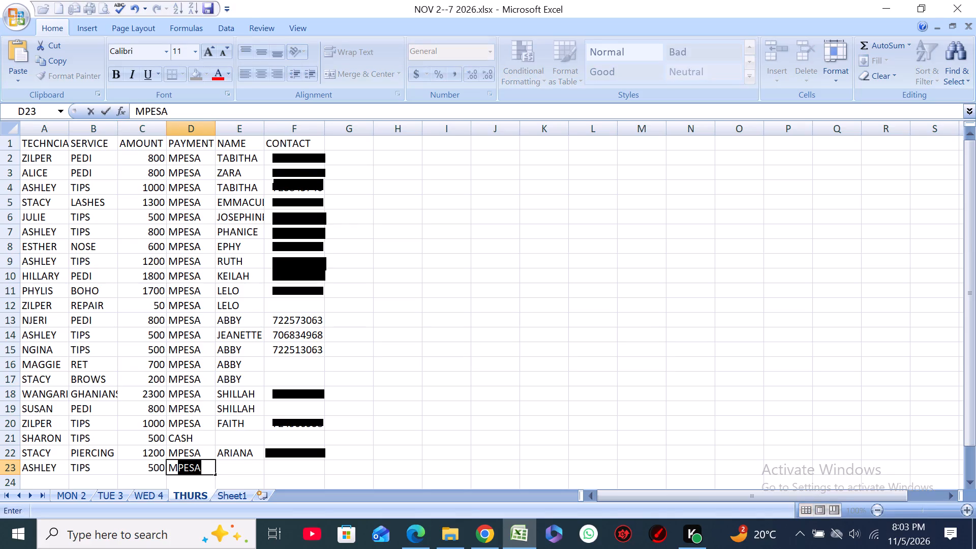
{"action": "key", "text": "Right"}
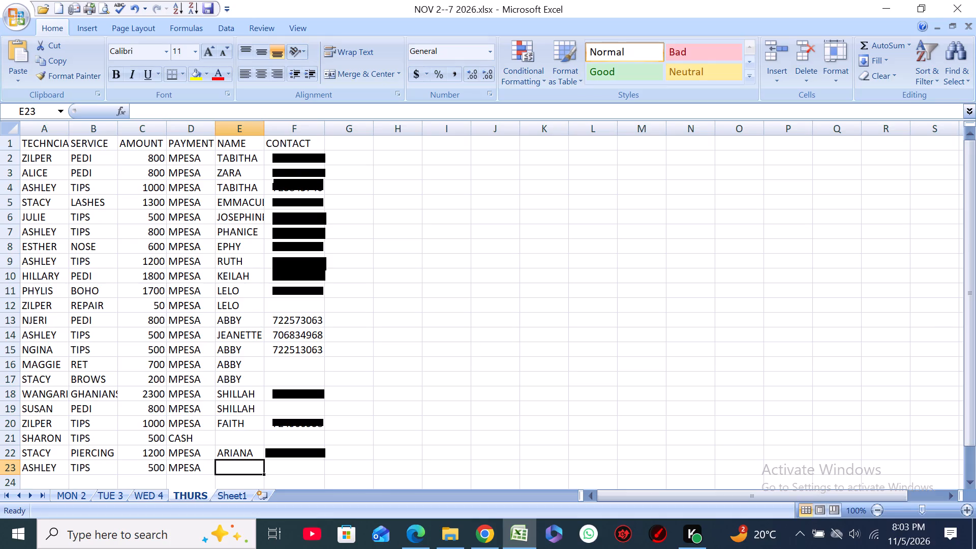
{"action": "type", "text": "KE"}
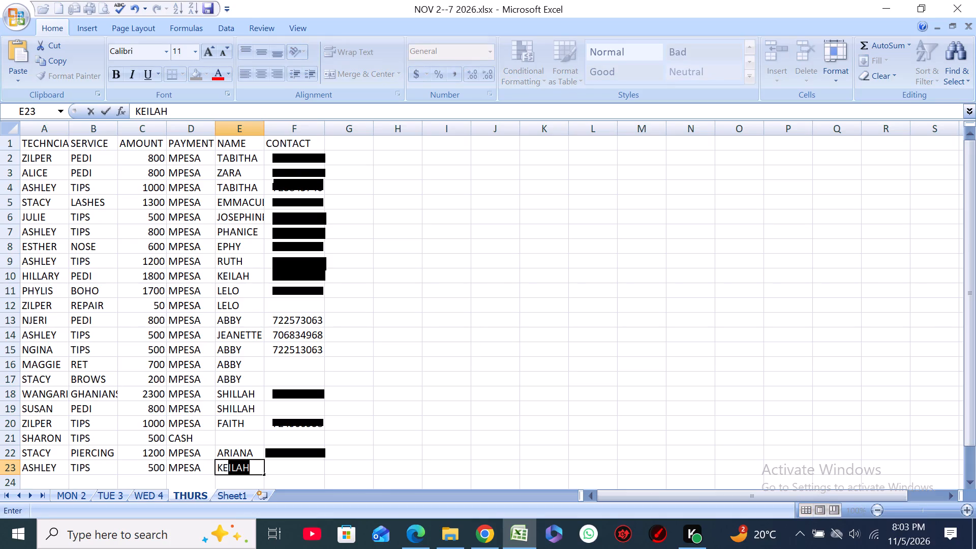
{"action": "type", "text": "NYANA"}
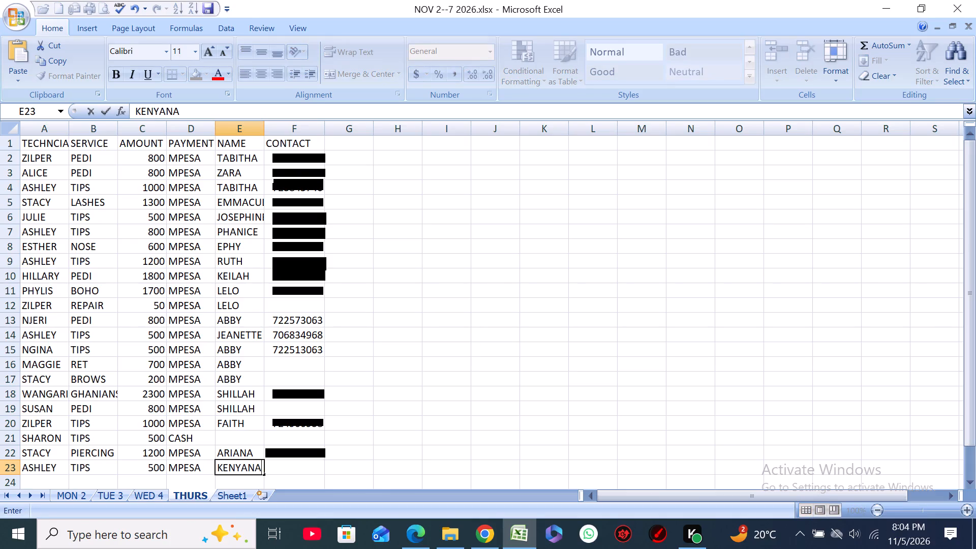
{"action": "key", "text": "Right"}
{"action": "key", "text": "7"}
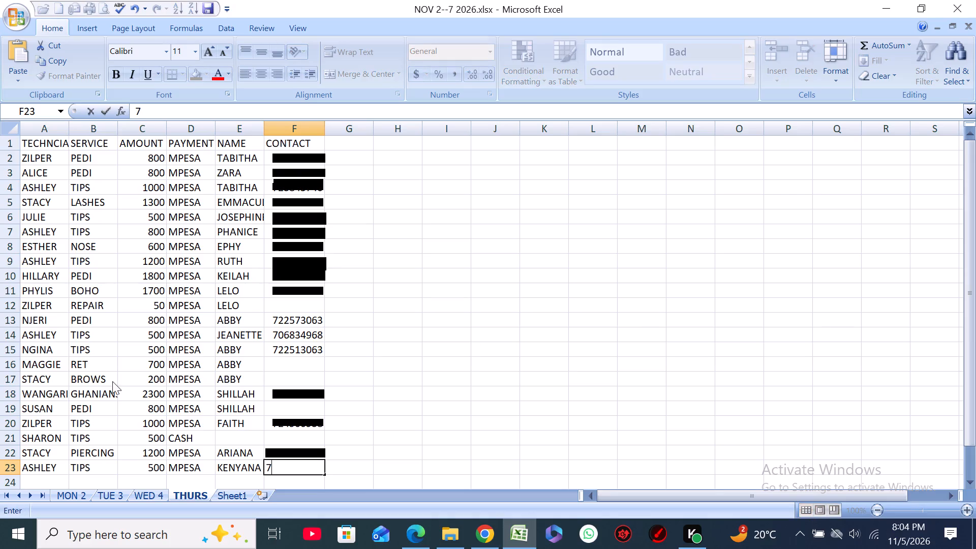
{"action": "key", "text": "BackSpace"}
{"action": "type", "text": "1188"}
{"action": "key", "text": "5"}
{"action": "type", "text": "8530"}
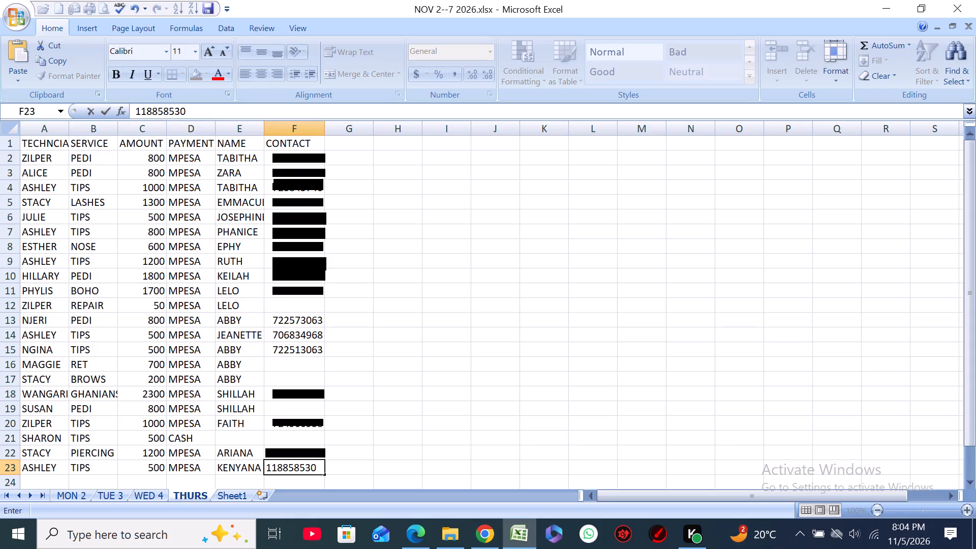
Record row 24 with technician FEHILA, service TIPS, amount 1500, payment MPESA, name KEILAH and the client's contact number.
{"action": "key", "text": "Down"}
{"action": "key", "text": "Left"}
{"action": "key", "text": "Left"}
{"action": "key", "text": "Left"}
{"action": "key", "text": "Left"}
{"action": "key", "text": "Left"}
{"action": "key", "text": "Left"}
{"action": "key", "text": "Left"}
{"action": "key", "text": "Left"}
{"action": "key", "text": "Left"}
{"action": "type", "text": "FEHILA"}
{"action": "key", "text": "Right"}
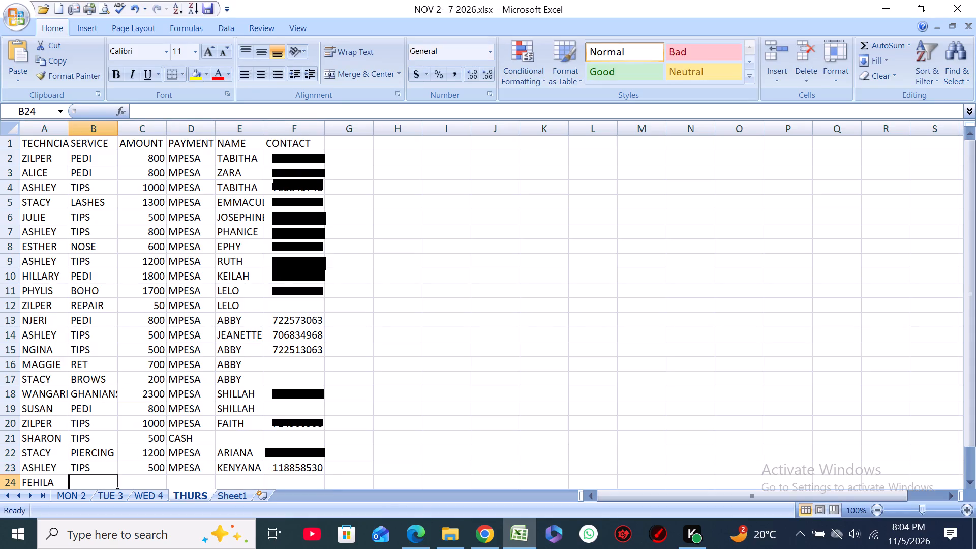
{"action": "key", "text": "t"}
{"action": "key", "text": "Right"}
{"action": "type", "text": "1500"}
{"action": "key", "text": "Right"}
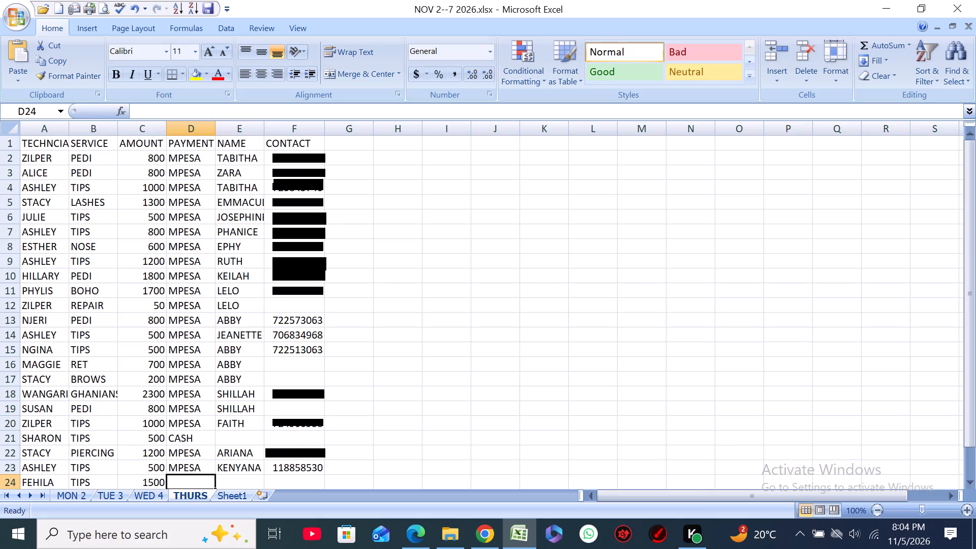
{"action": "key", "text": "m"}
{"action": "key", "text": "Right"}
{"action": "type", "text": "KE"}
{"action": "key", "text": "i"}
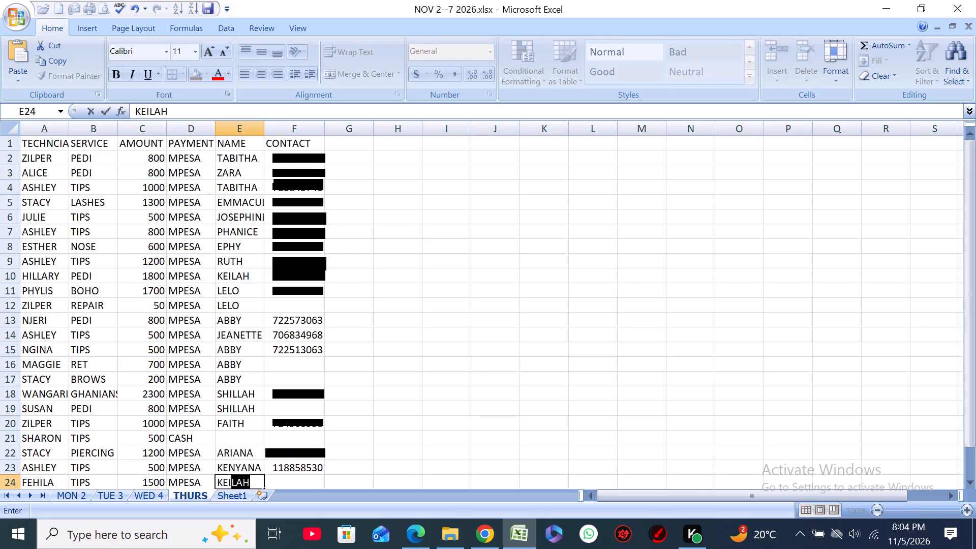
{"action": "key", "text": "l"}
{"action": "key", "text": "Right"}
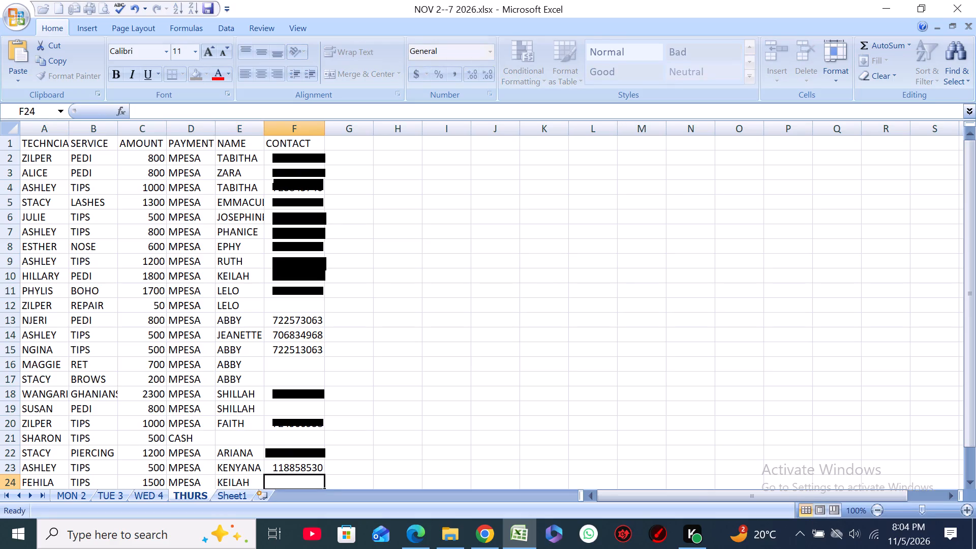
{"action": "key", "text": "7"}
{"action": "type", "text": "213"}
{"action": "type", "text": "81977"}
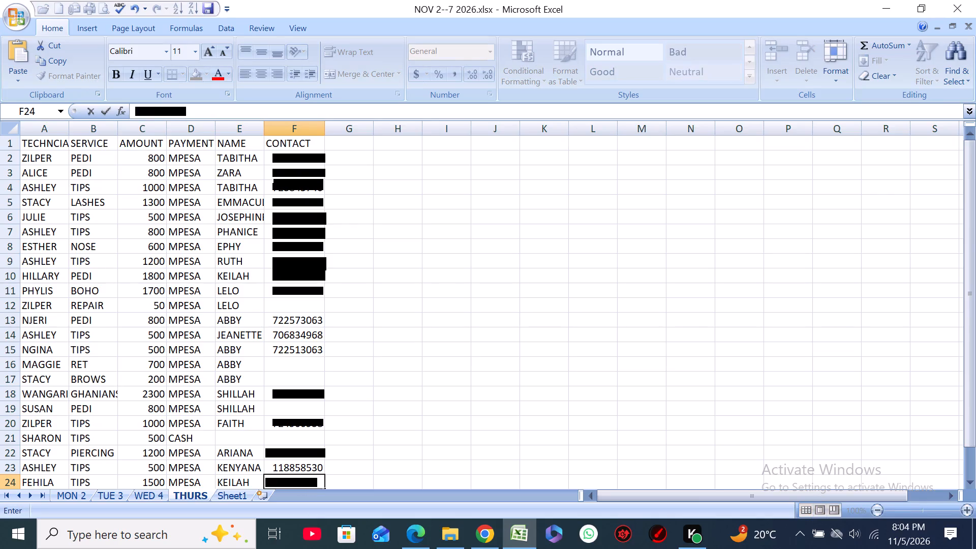
Start the row 25 record by entering SHARON as the technician.
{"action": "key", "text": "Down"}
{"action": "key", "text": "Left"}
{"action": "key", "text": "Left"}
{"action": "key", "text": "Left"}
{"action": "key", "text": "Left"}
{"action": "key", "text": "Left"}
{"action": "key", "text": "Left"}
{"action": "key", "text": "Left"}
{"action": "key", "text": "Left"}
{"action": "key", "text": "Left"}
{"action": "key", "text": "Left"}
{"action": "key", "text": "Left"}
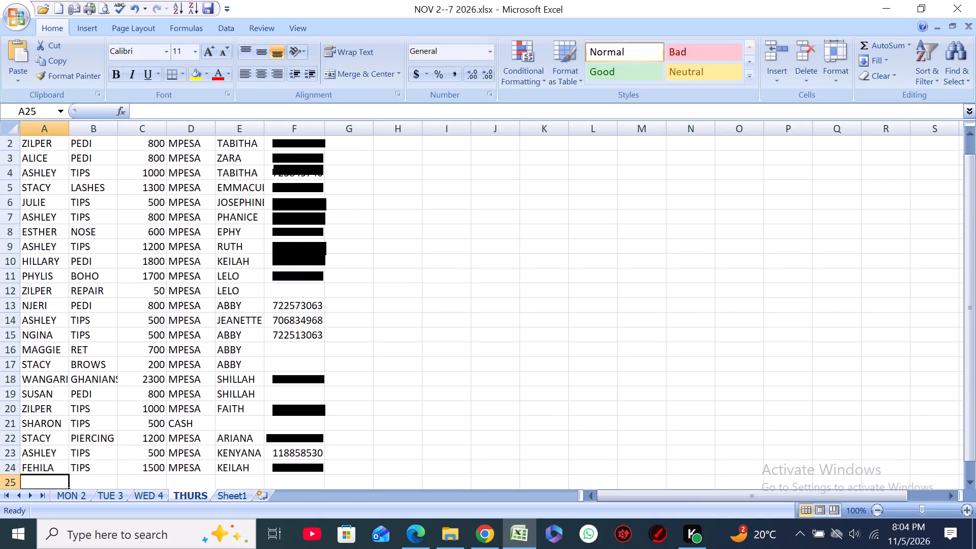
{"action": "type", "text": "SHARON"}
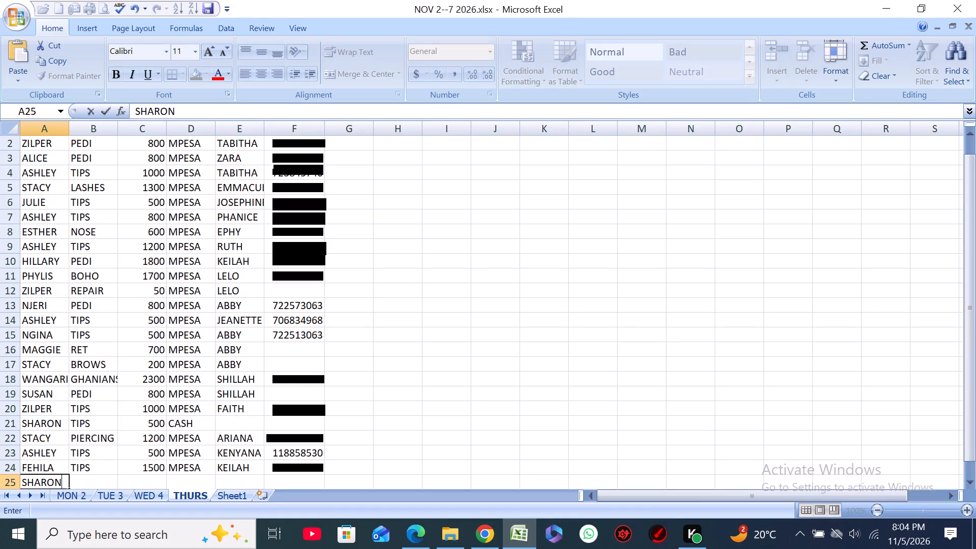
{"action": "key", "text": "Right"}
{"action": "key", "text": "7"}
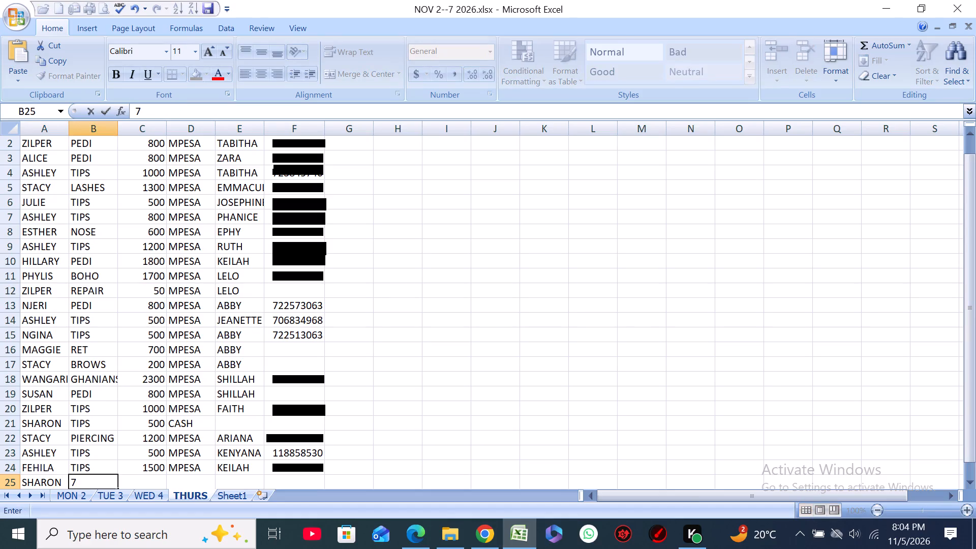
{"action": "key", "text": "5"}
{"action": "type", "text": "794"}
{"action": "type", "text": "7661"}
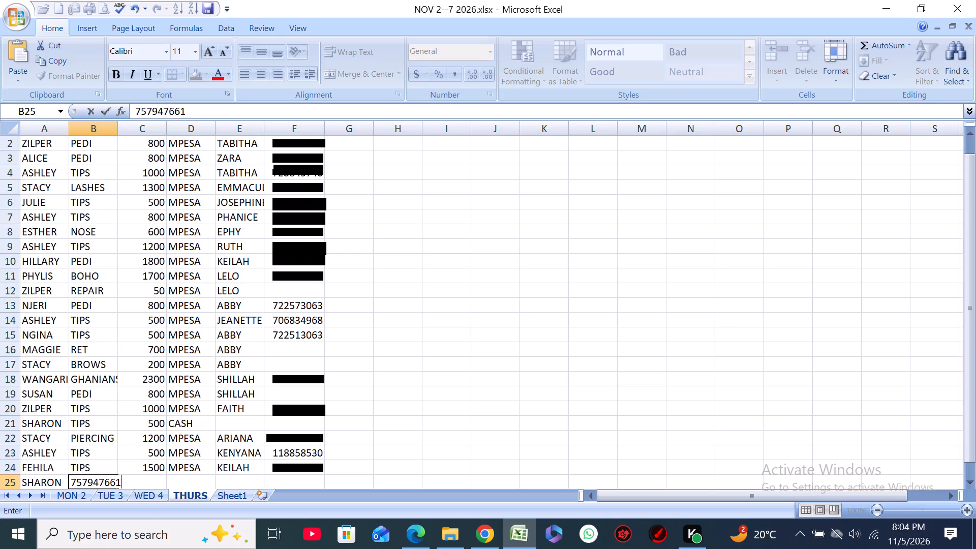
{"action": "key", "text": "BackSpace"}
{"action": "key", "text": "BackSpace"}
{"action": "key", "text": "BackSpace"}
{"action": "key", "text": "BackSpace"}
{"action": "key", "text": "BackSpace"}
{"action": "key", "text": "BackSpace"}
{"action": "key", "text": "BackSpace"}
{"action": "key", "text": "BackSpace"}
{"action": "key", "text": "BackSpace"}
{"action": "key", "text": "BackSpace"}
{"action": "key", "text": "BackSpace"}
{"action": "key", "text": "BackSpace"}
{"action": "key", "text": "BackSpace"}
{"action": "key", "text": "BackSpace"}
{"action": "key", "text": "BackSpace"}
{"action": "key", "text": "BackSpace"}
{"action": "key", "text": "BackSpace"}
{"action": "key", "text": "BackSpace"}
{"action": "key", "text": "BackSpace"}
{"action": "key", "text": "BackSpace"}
Complete row 25 with service TIPS, amount 600, payment MPESA, name MAUREEN and the client's contact number.
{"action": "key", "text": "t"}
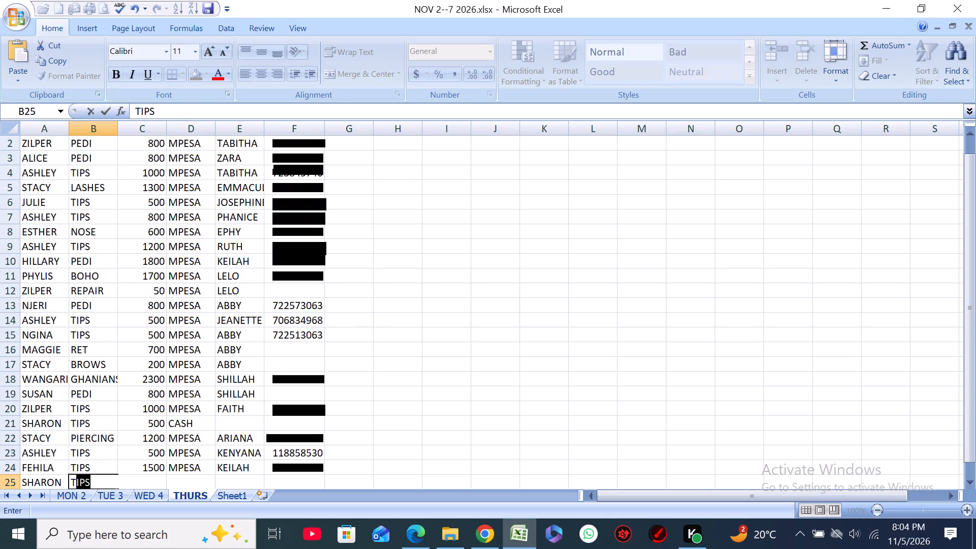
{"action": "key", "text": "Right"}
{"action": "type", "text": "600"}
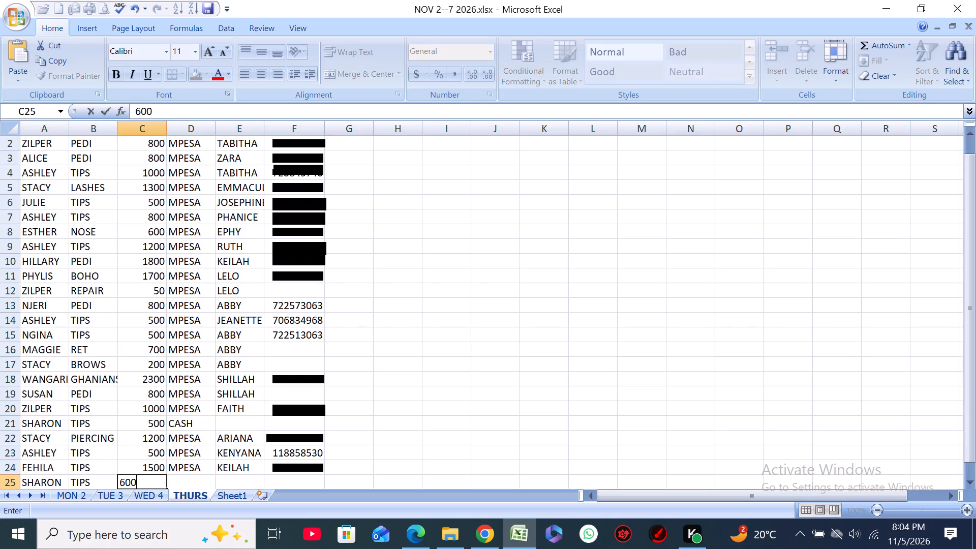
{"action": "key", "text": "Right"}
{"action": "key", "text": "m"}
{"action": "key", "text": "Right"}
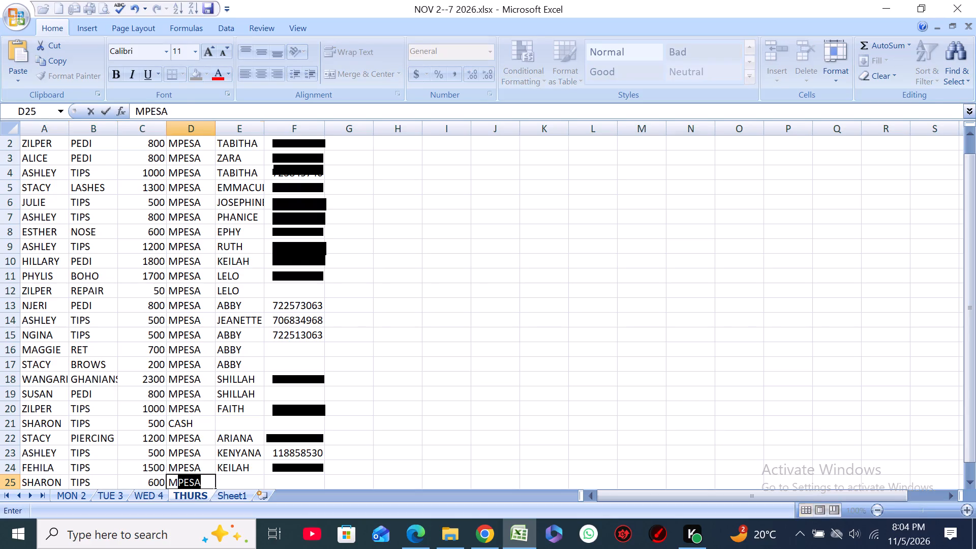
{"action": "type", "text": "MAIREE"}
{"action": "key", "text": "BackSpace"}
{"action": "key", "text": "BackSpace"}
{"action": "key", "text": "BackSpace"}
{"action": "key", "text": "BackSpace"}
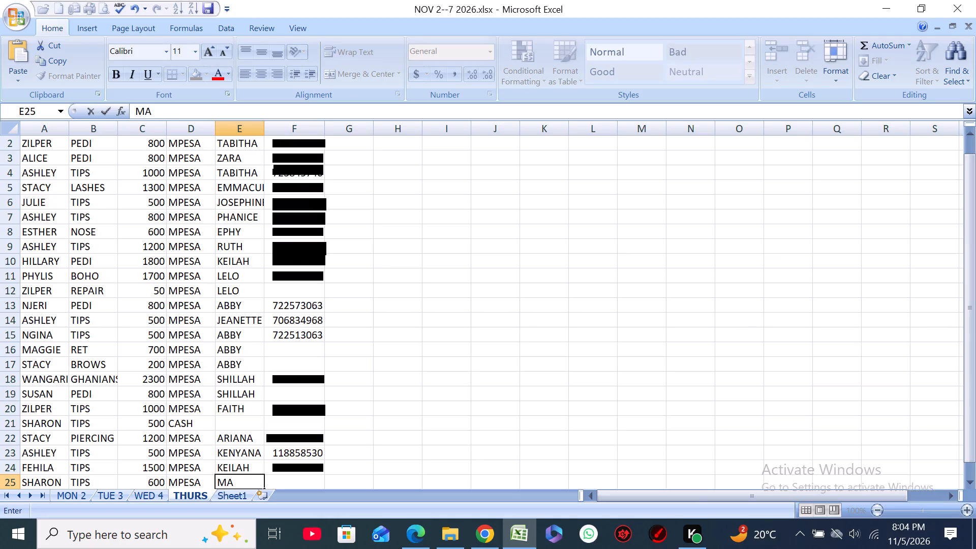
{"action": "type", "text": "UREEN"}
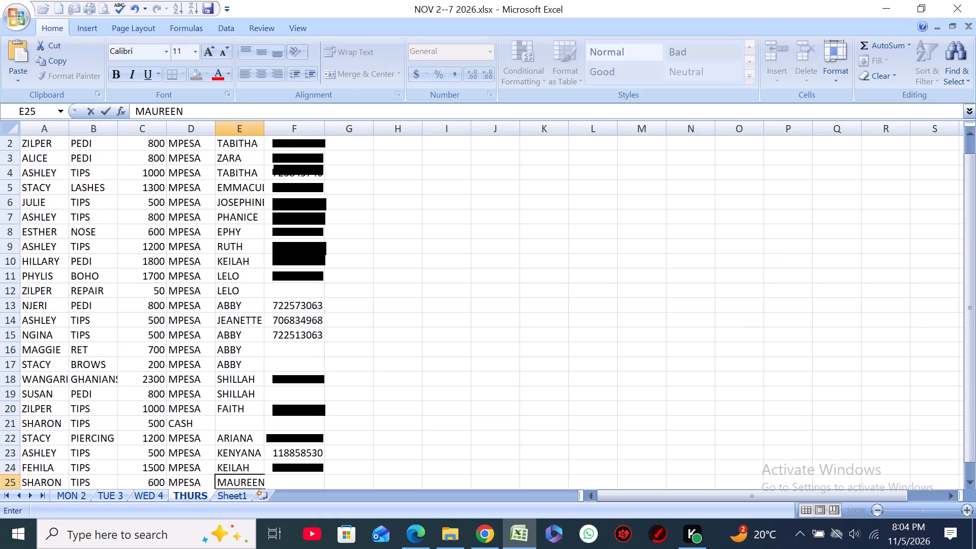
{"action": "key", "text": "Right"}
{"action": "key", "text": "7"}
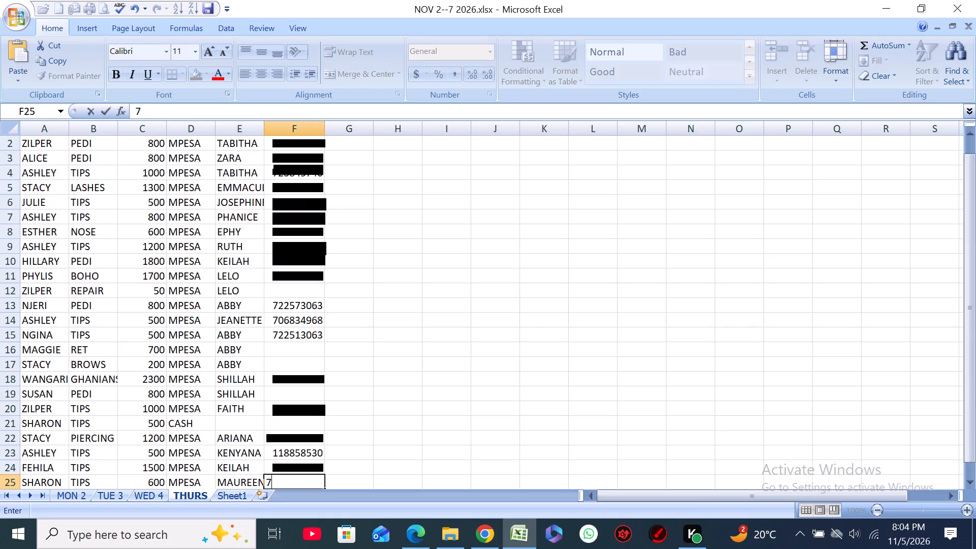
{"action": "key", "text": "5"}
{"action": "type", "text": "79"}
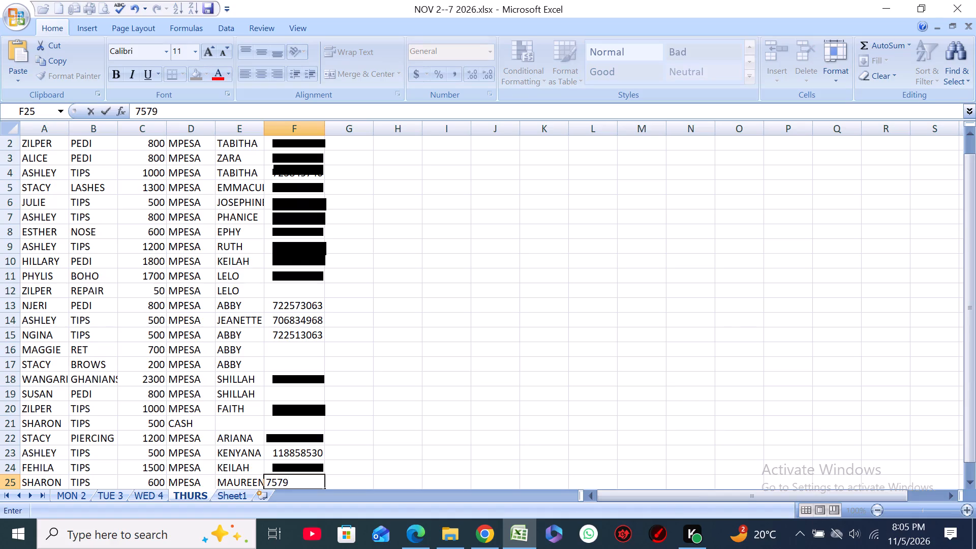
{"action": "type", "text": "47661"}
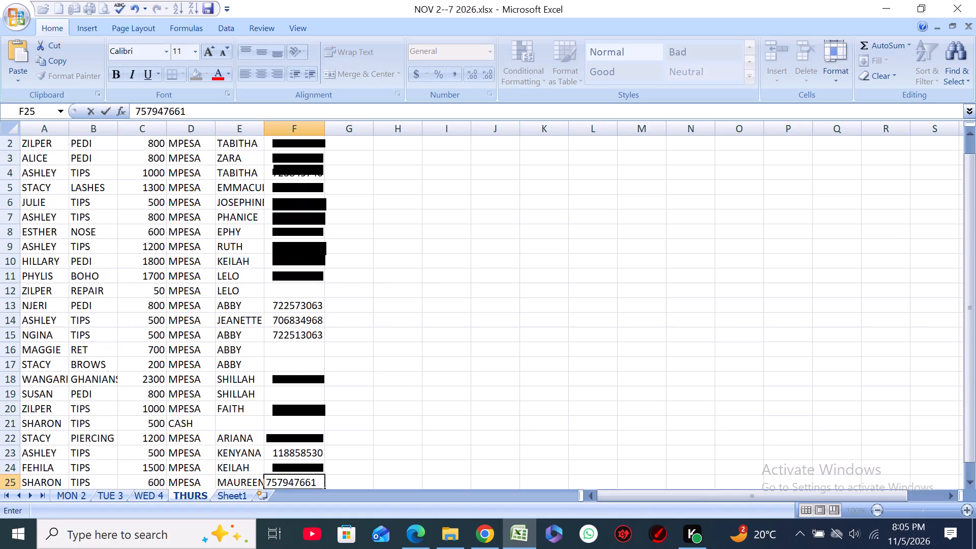
Record row 26 with technician ELISHA, service GUM GEL, amount 2200, payment CASH and client name CATHERN.
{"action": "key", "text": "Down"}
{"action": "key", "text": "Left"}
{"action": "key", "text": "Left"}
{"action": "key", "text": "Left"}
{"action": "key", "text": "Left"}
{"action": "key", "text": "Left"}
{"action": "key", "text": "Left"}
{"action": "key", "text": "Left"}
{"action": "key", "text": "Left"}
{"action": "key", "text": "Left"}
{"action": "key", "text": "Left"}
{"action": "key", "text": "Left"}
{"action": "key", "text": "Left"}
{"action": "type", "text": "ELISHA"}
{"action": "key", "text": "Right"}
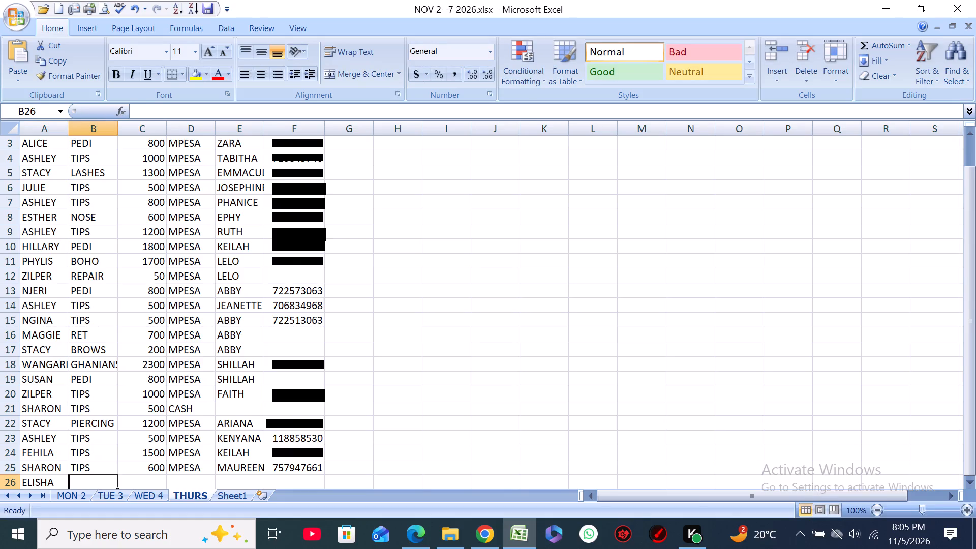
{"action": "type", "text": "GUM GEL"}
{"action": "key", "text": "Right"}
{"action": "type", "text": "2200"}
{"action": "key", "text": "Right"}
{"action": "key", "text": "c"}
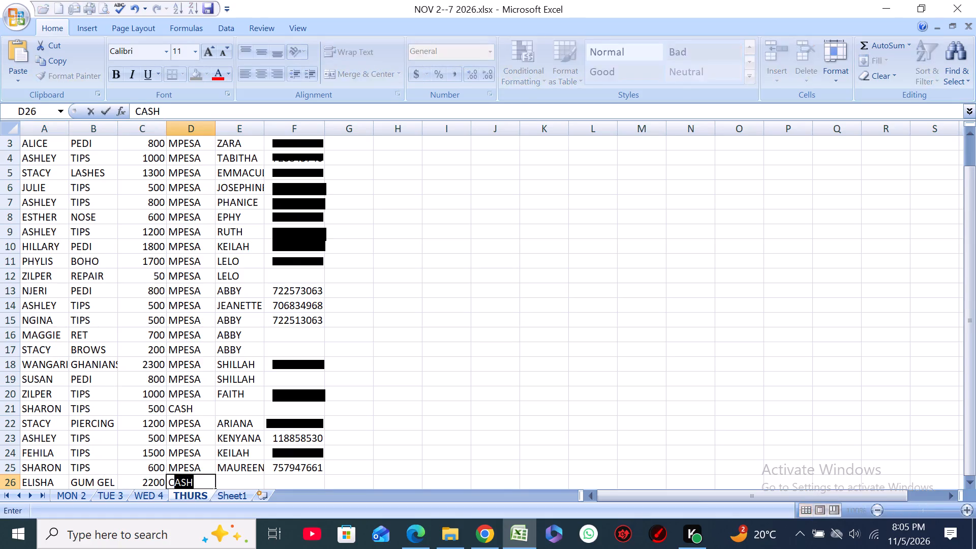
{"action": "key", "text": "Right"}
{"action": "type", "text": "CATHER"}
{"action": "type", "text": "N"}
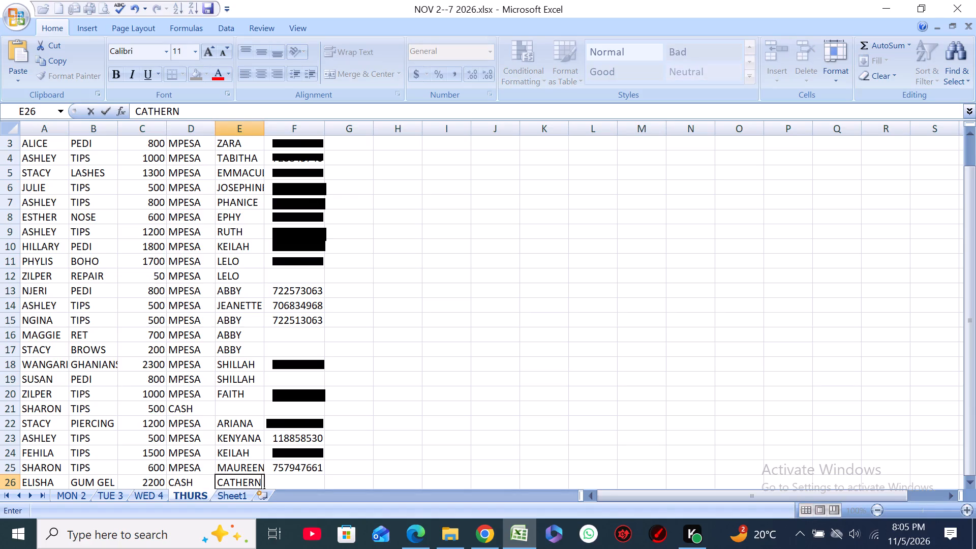
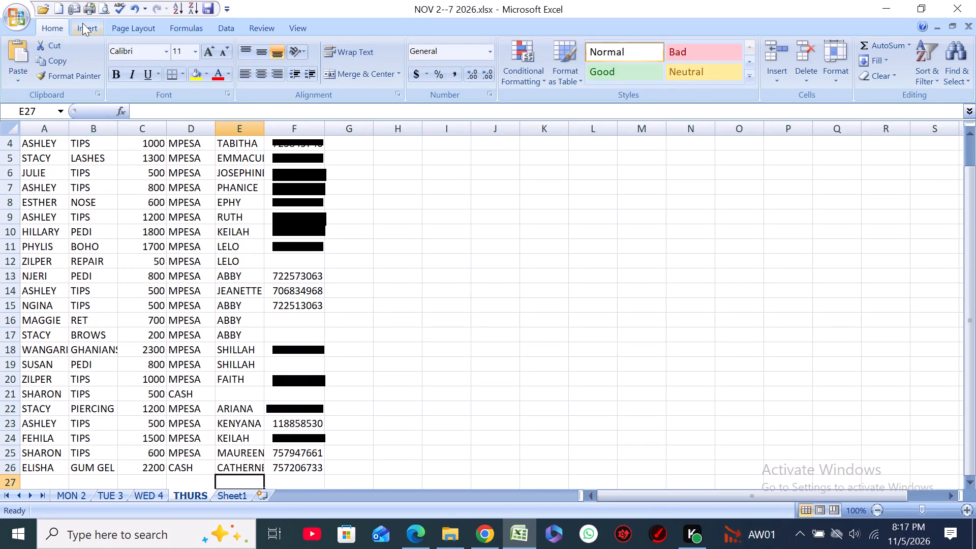
Record row 27 with technician MERCY, service PEDI, amount 800, payment MPESA, name RINA and the client's contact number.
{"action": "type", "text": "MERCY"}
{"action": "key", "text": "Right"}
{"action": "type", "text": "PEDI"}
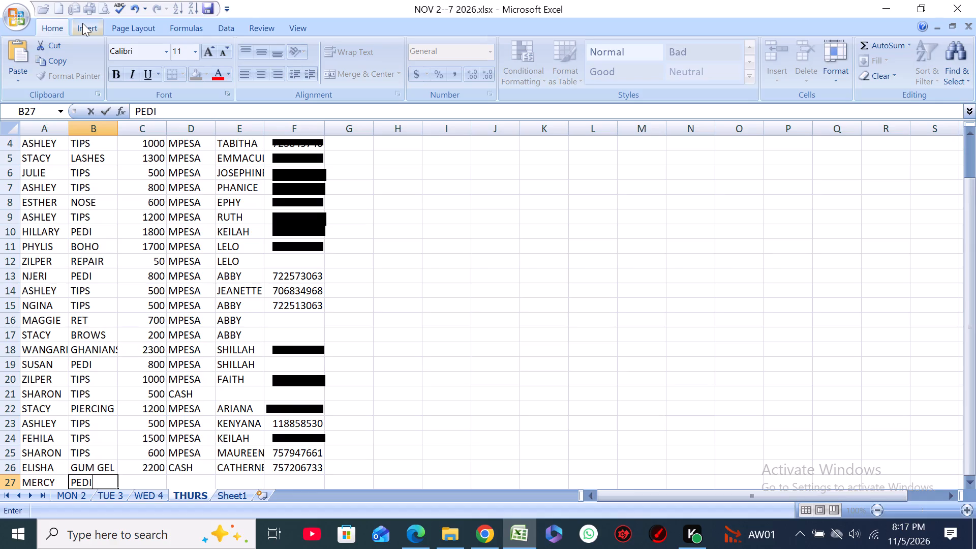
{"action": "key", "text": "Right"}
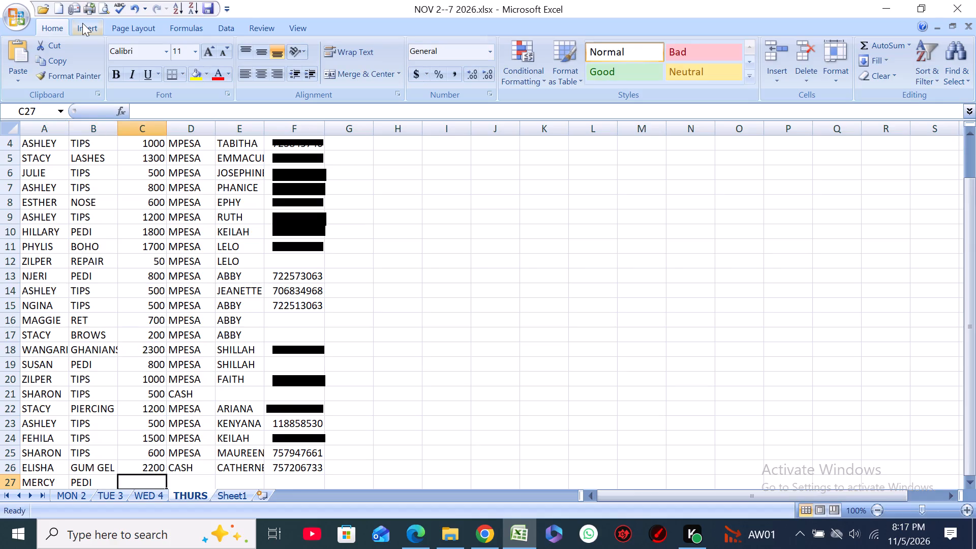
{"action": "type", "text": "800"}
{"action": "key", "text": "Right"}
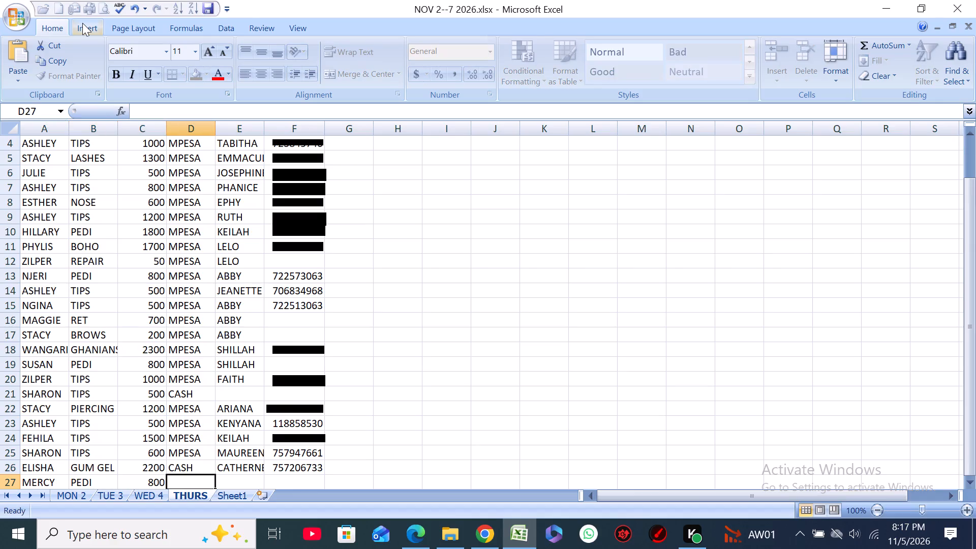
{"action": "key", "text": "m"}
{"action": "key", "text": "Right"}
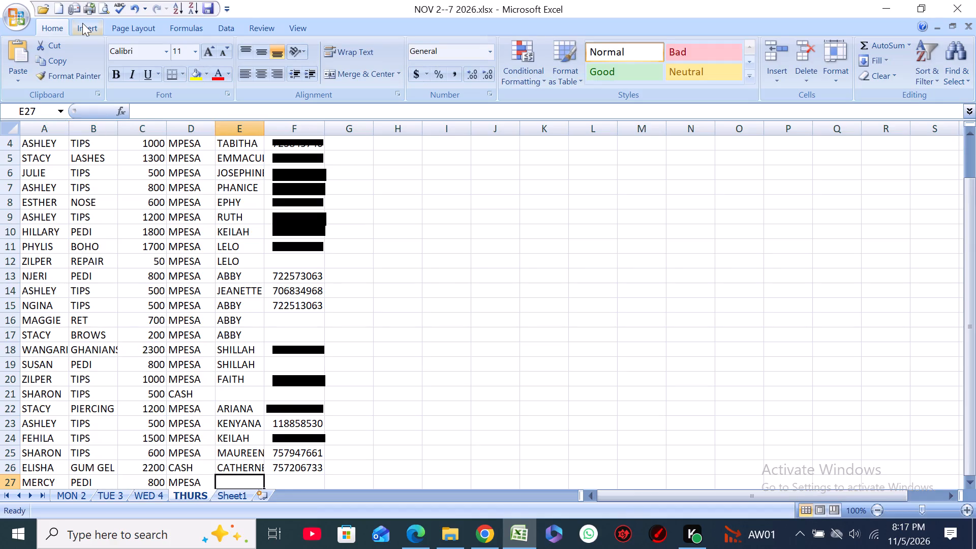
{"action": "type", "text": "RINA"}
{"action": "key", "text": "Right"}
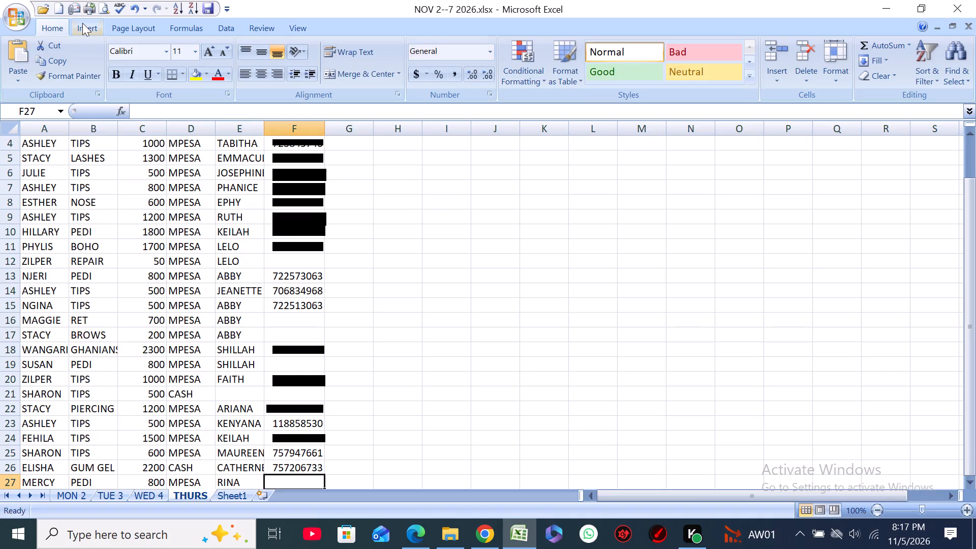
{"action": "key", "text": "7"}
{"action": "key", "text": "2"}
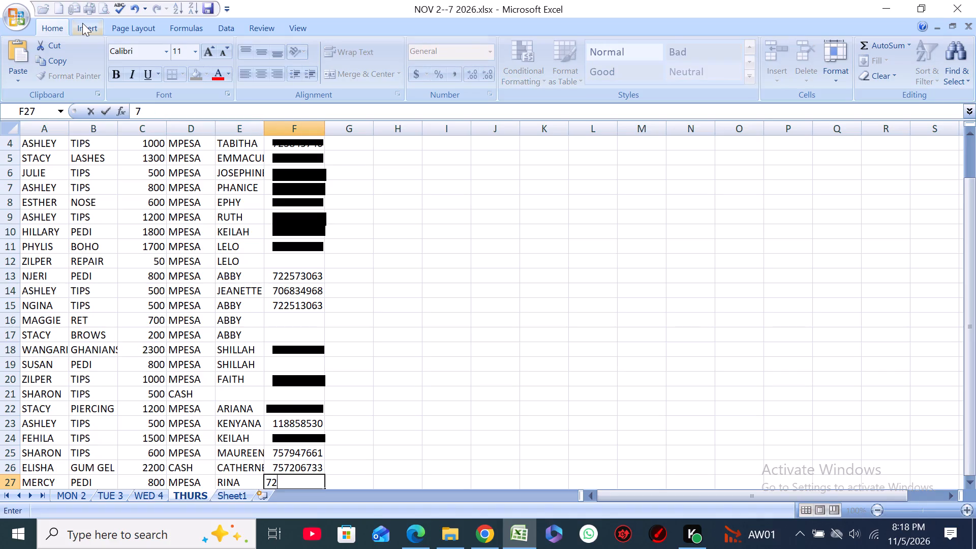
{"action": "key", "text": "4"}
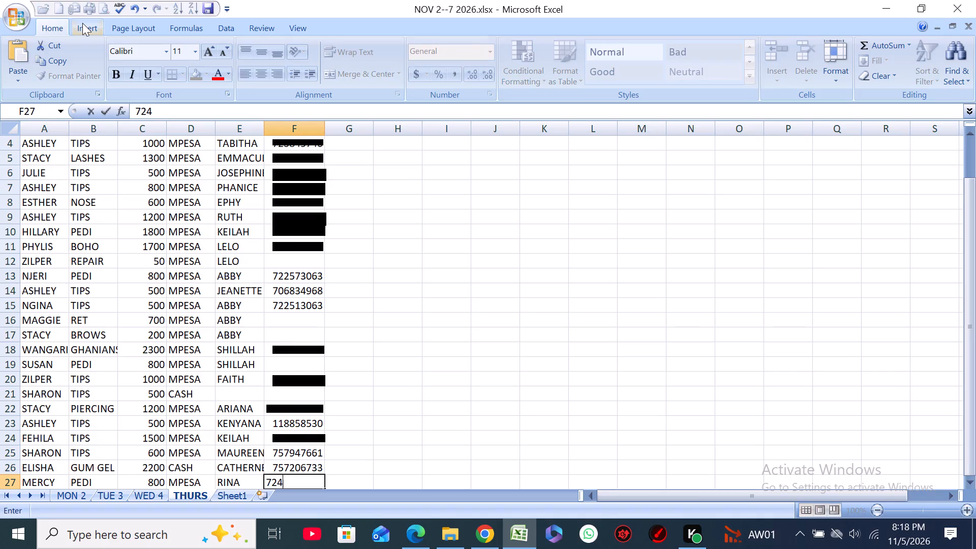
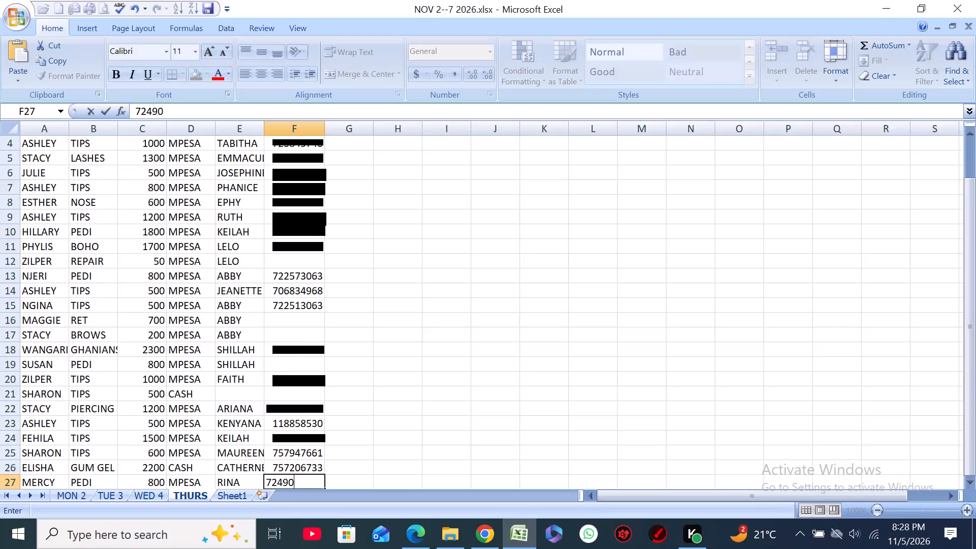
Complete the client's contact number for MERCY's PEDI entry in row 27.
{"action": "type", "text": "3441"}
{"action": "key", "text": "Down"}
Start the row 28 record with CELINE as the technician.
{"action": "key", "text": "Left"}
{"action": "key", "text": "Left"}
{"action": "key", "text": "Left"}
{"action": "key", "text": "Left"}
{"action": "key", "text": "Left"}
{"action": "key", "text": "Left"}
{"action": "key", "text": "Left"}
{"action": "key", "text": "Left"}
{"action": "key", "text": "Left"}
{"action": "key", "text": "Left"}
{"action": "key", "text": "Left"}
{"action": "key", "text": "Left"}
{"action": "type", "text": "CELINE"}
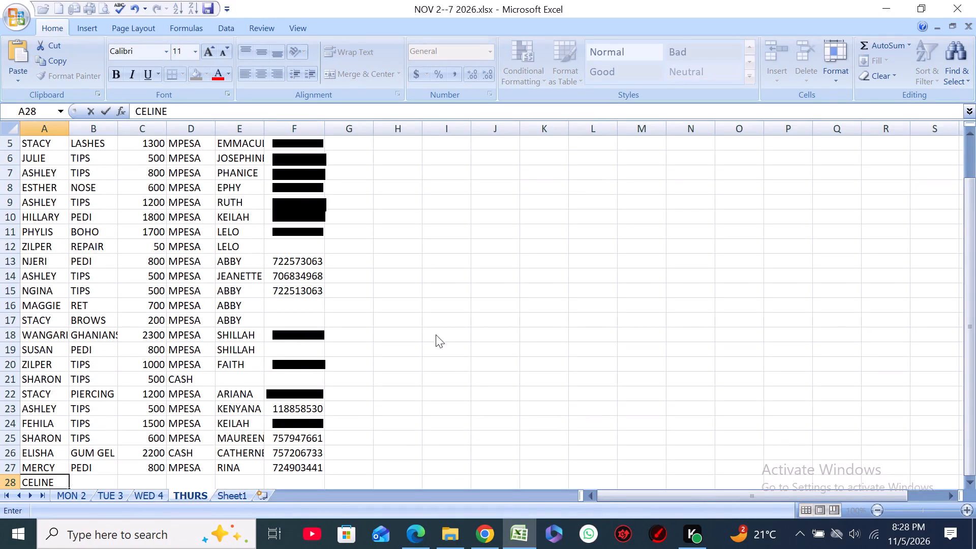
Complete CELINE's row 28 record with service OVERLAY, amount 1000, payment MPESA and client name RINA.
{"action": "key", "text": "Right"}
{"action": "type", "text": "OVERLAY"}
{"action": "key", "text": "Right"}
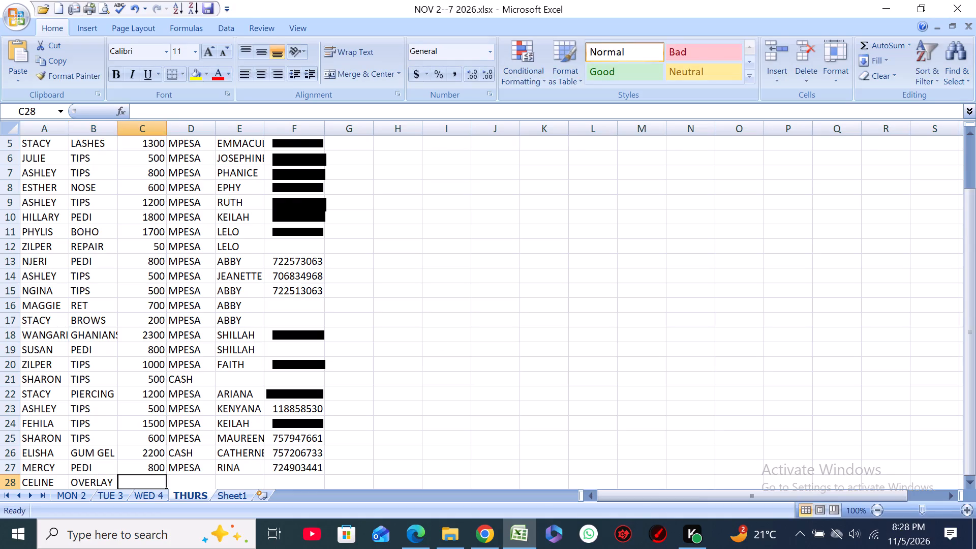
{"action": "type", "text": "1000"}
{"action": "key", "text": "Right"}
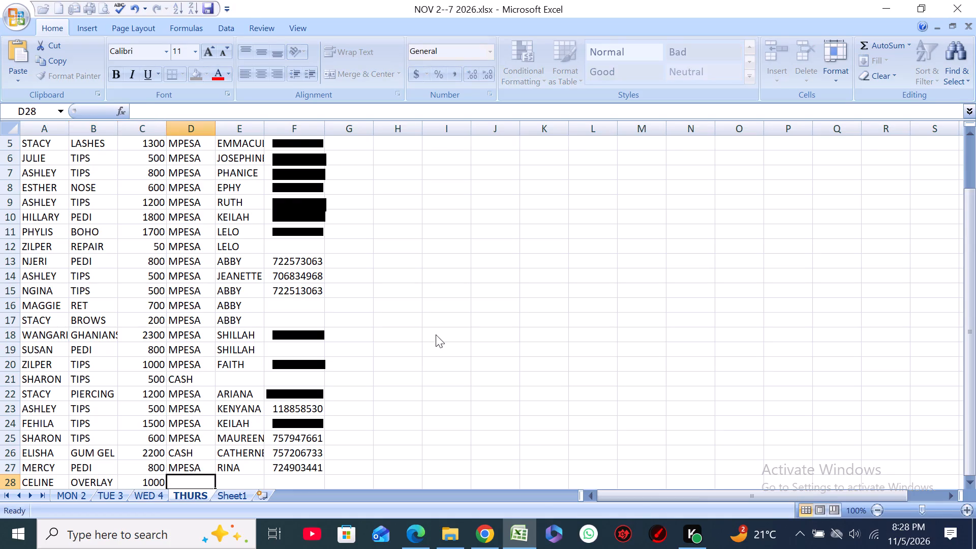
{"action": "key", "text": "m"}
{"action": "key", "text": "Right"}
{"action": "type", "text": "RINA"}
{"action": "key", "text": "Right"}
Record row 29 with technician JULIE, service PEDI, amount 800 and payment CASH.
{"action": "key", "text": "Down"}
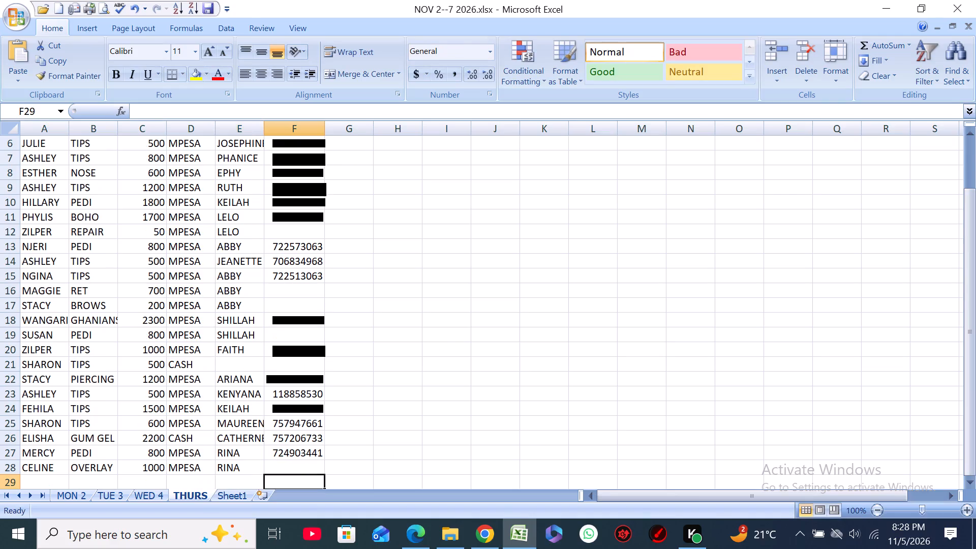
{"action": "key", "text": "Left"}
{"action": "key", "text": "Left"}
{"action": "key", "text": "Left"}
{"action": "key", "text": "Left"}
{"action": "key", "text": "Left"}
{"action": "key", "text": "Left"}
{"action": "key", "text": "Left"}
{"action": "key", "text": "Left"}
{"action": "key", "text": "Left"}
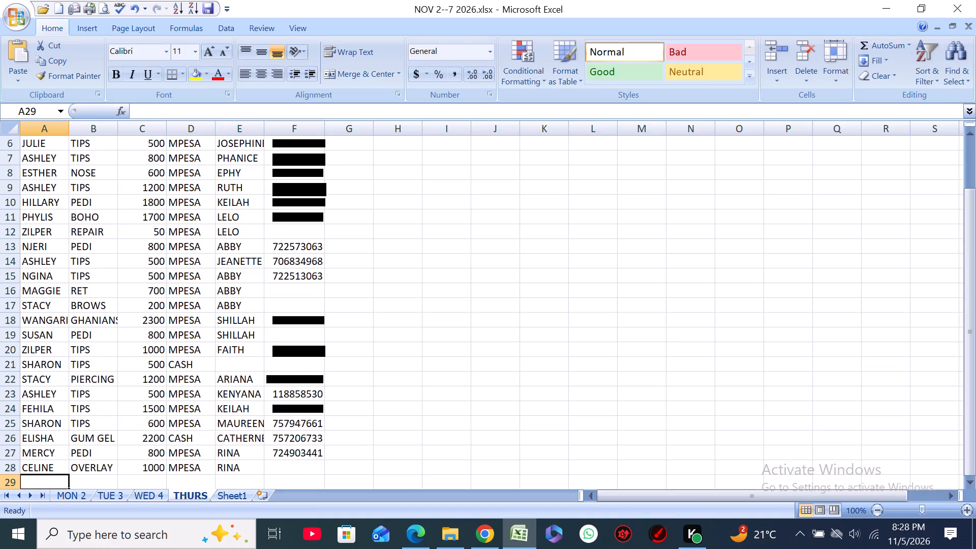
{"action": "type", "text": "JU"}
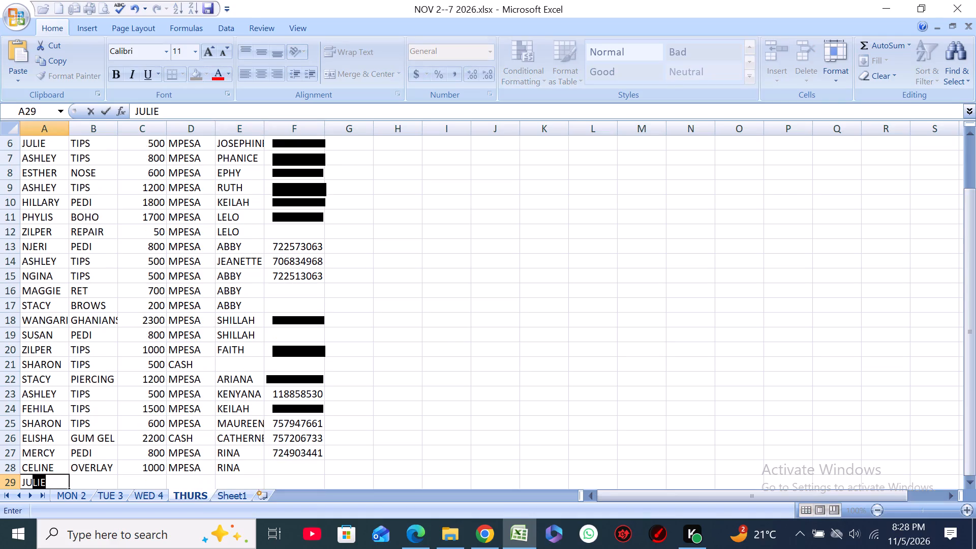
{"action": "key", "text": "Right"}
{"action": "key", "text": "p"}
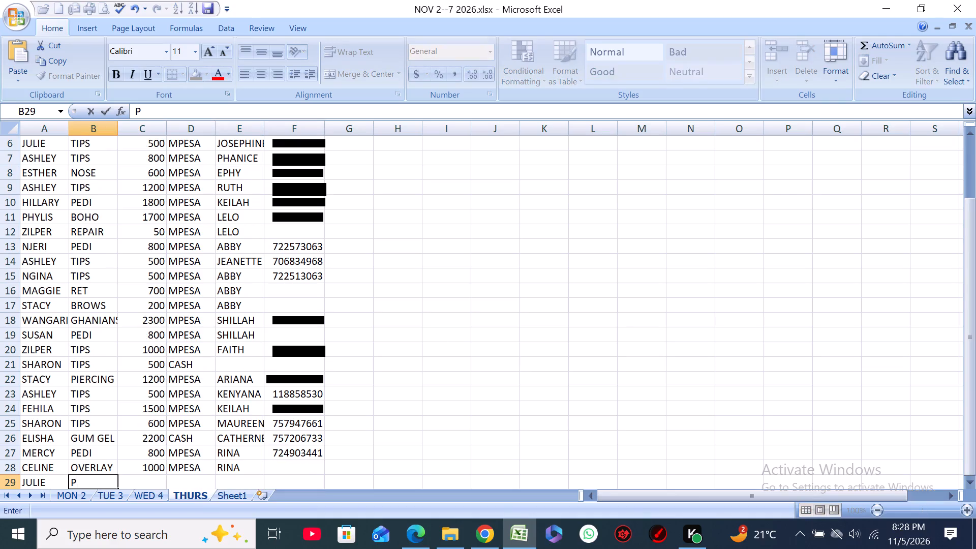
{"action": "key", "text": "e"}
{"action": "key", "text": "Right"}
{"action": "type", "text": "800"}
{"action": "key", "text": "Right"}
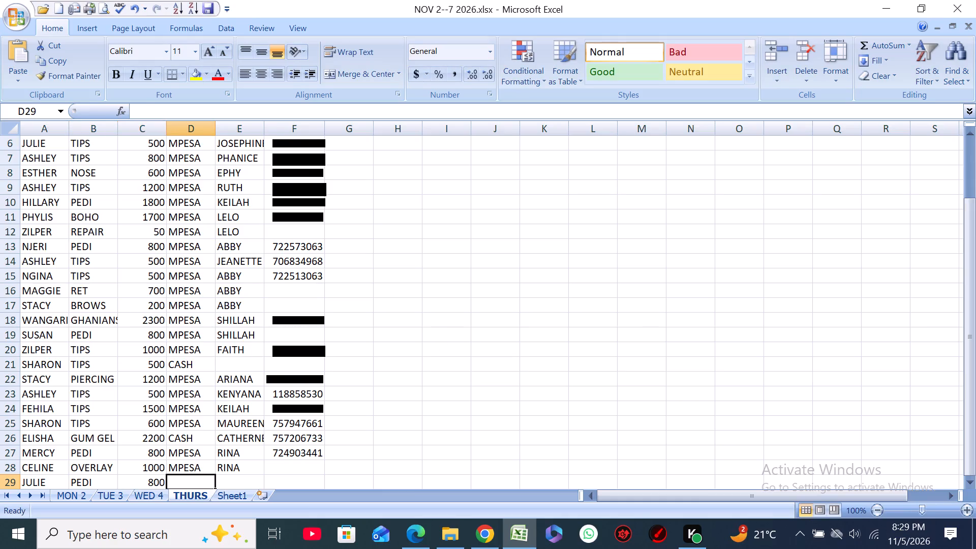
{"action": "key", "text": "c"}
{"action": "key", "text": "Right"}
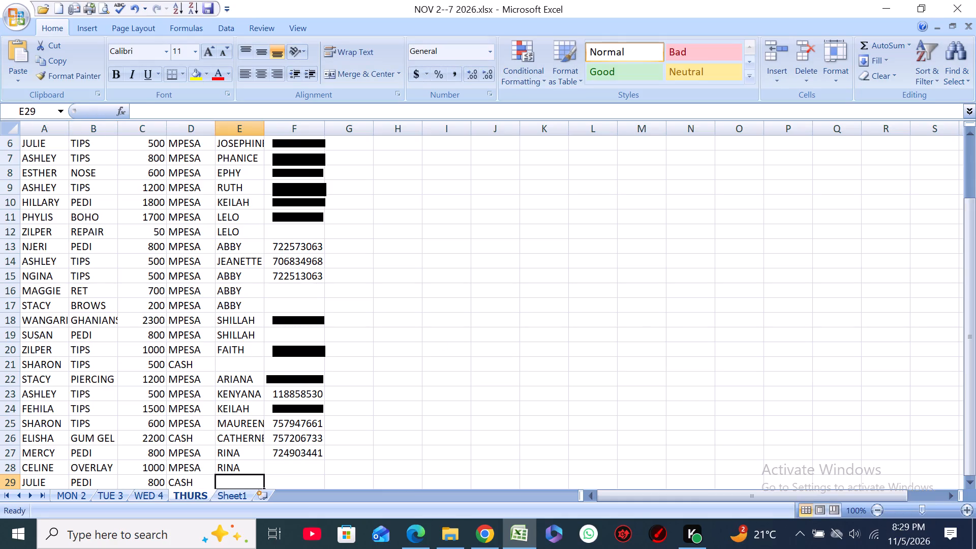
Disconnect the computer from the Cutenails and Salon Wi-Fi network.
{"action": "left_click", "coordinate": [875, 530]}
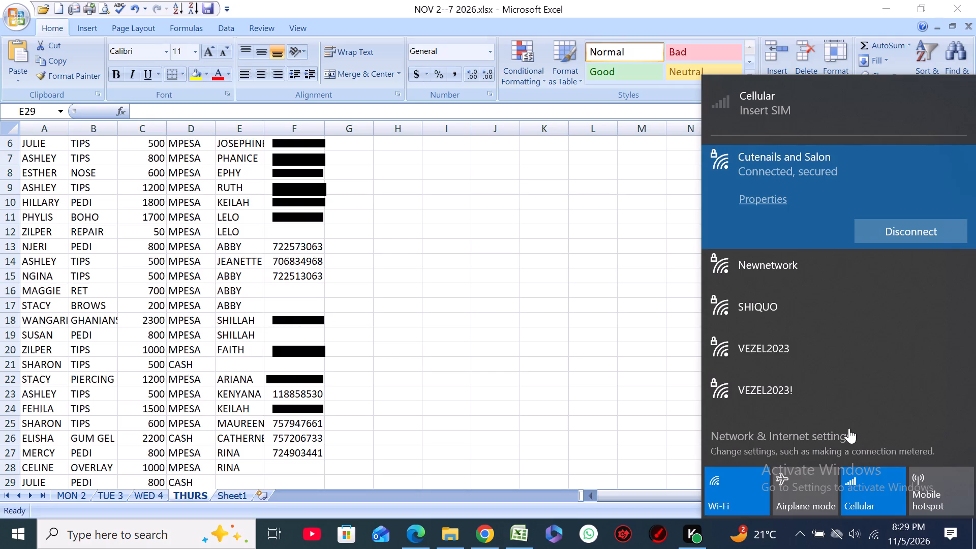
{"action": "left_click", "coordinate": [889, 233]}
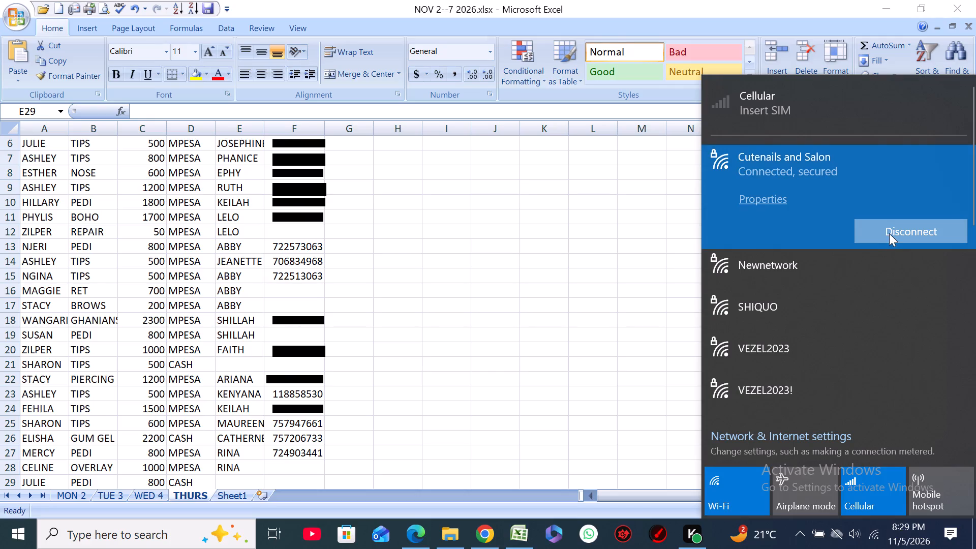
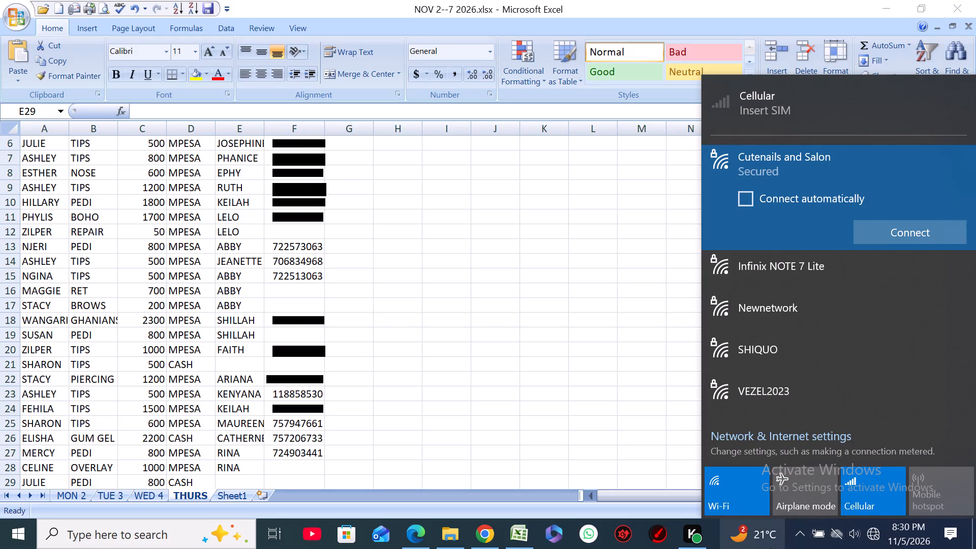
Complete JULIE's PEDI record in row 29 with client name BETTY and the client's contact number.
{"action": "left_click", "coordinate": [684, 451]}
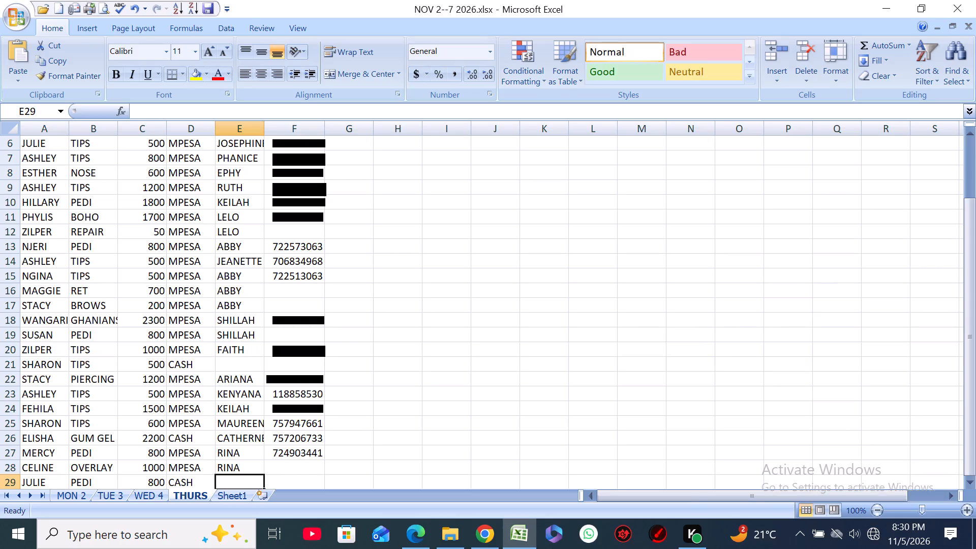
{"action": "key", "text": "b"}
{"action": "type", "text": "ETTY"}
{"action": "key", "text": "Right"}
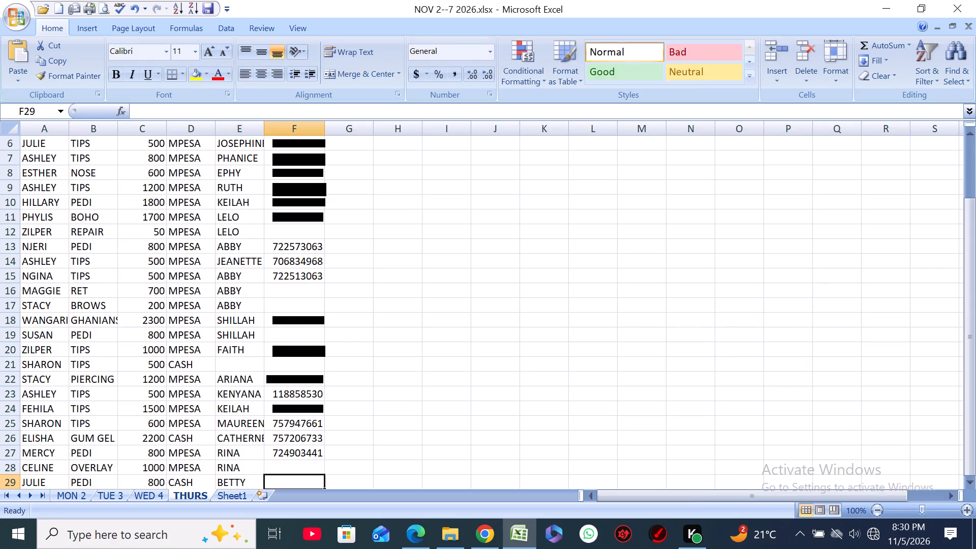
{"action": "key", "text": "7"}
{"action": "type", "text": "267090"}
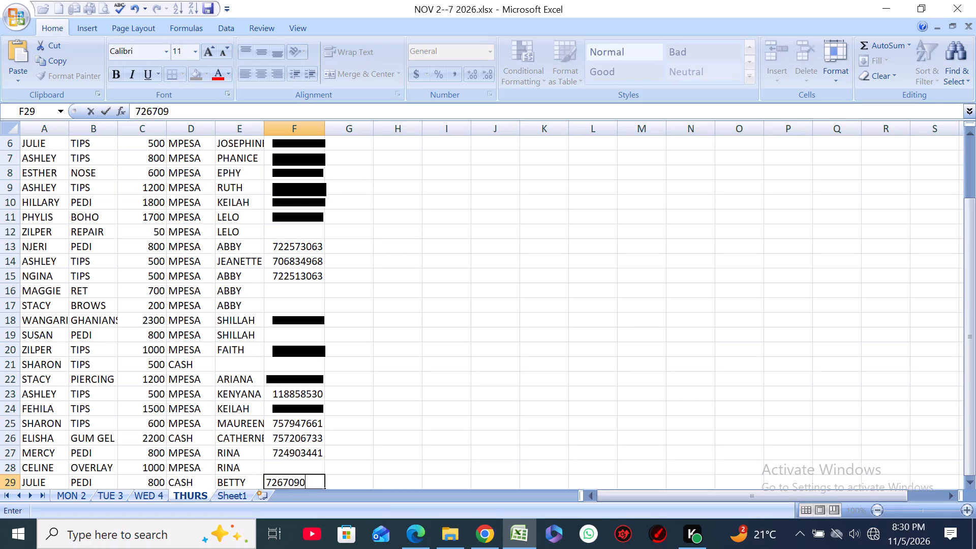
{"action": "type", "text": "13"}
Record row 30 with technician ALICE, service TIPS, amount 800, payment CASH and client BETTY.
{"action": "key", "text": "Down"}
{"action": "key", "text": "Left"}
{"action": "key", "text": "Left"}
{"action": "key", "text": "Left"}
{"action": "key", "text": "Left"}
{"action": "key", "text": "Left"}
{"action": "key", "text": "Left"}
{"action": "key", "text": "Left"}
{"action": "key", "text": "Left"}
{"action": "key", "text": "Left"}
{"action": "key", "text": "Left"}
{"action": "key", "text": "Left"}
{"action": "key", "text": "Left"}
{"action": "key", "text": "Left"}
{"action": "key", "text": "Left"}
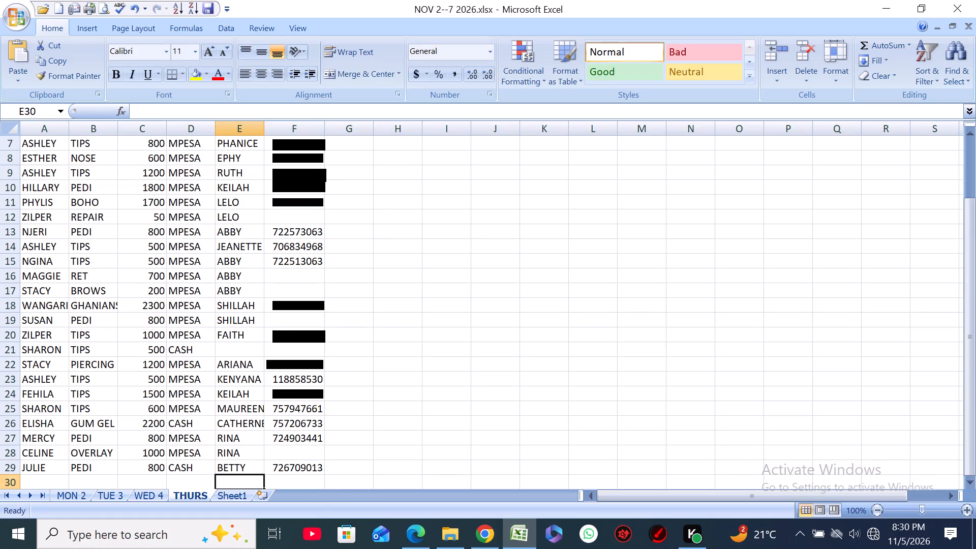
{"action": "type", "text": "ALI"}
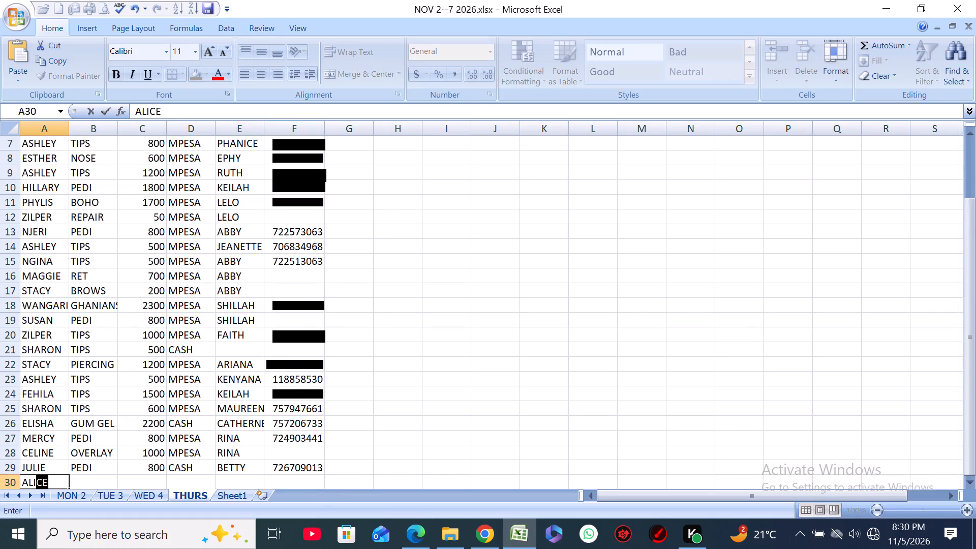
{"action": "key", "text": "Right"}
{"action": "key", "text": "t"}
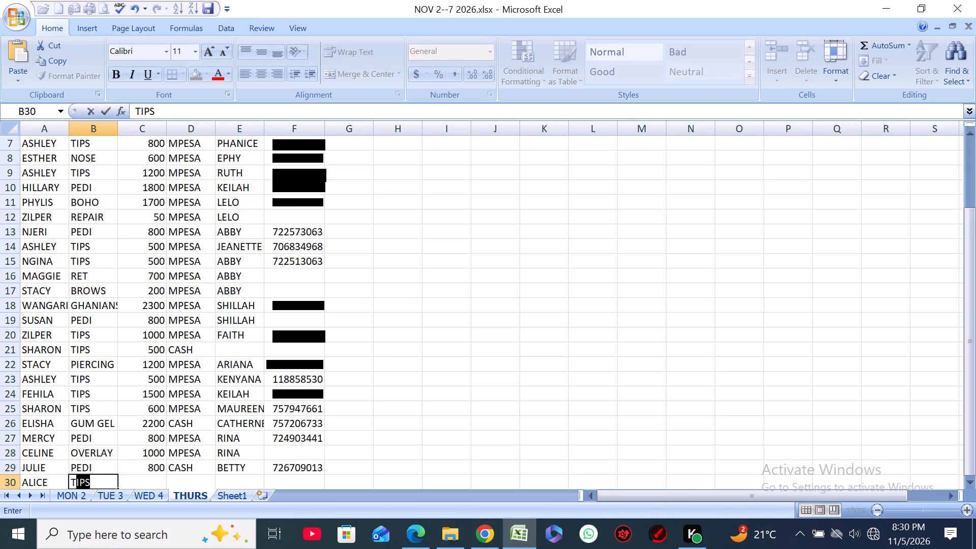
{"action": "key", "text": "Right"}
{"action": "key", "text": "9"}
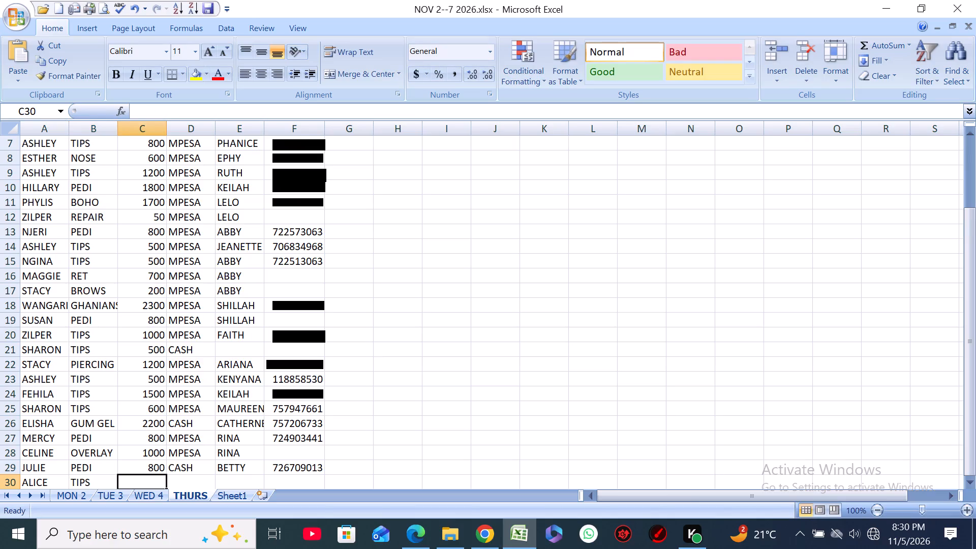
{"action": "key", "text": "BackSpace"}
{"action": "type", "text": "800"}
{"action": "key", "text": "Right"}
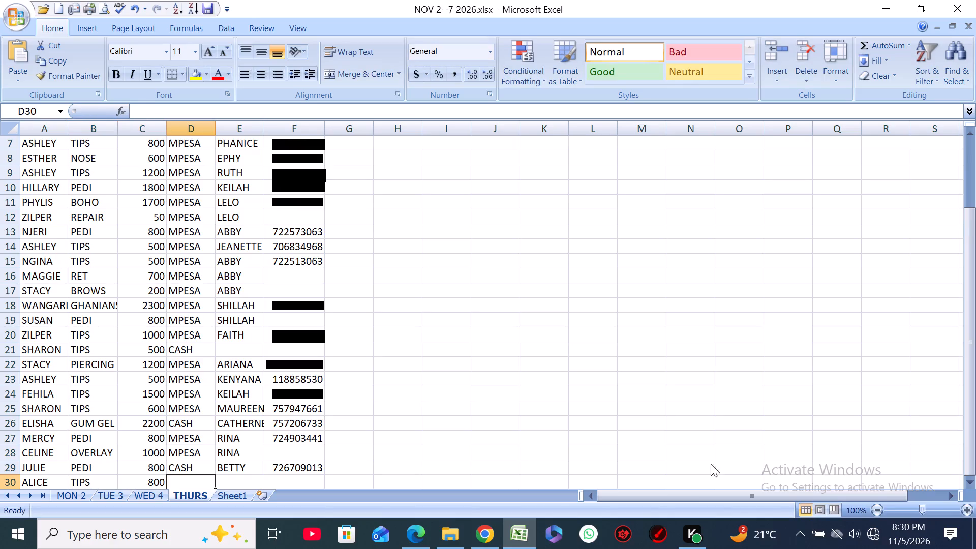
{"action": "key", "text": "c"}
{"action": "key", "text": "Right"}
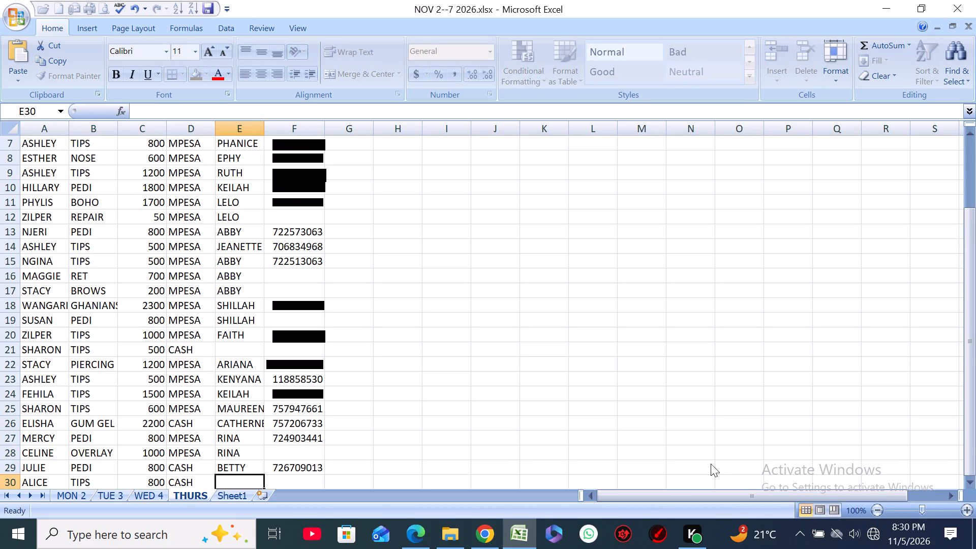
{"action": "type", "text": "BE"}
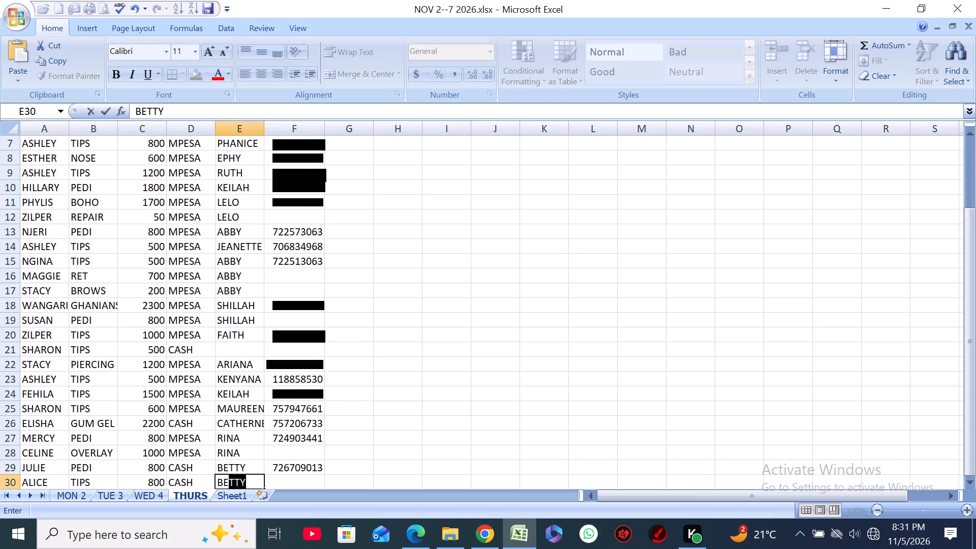
Start the row 31 record with technician BENADATE, service KNOTLESS, amount 1000 and payment MPESA.
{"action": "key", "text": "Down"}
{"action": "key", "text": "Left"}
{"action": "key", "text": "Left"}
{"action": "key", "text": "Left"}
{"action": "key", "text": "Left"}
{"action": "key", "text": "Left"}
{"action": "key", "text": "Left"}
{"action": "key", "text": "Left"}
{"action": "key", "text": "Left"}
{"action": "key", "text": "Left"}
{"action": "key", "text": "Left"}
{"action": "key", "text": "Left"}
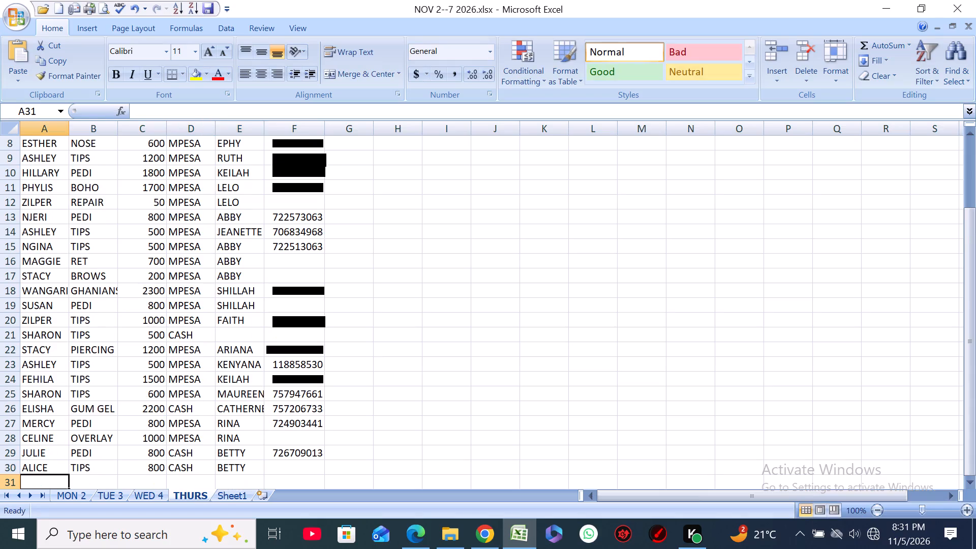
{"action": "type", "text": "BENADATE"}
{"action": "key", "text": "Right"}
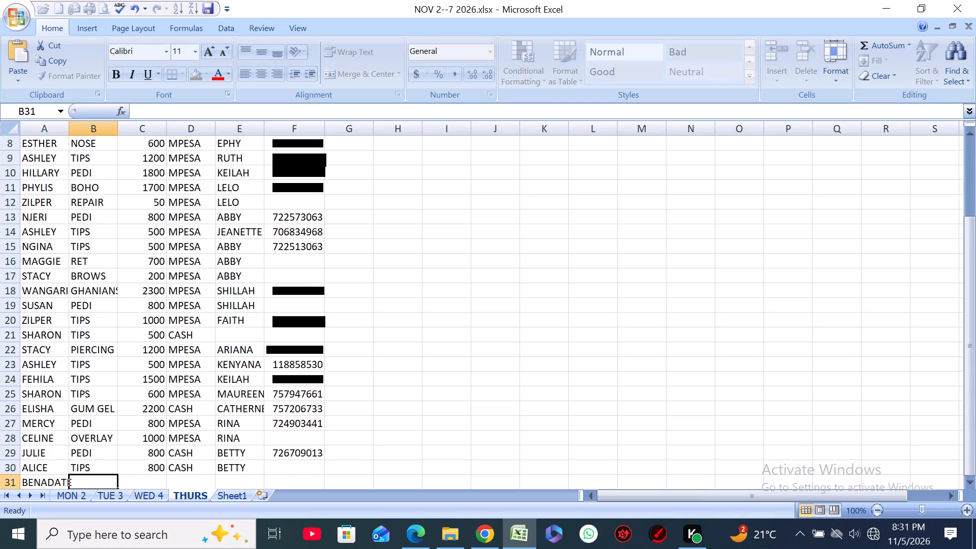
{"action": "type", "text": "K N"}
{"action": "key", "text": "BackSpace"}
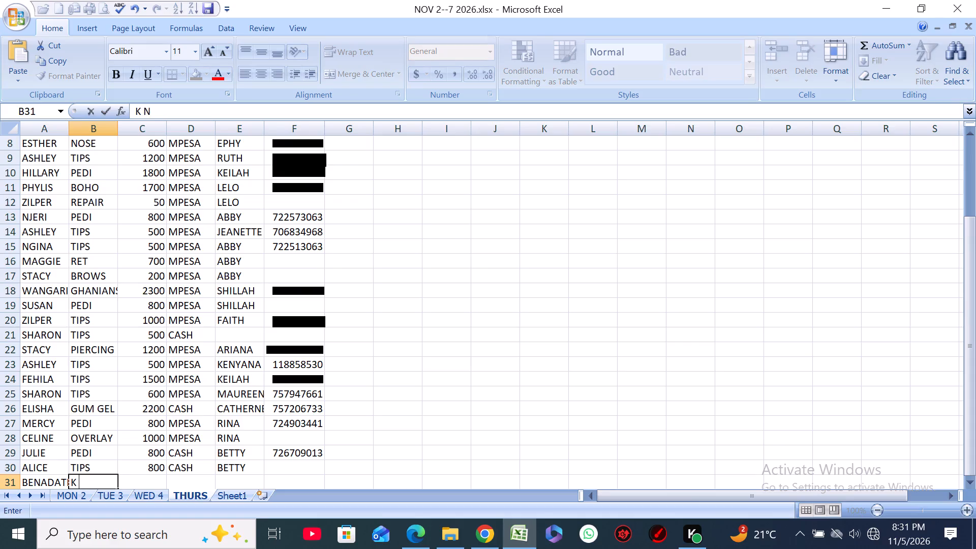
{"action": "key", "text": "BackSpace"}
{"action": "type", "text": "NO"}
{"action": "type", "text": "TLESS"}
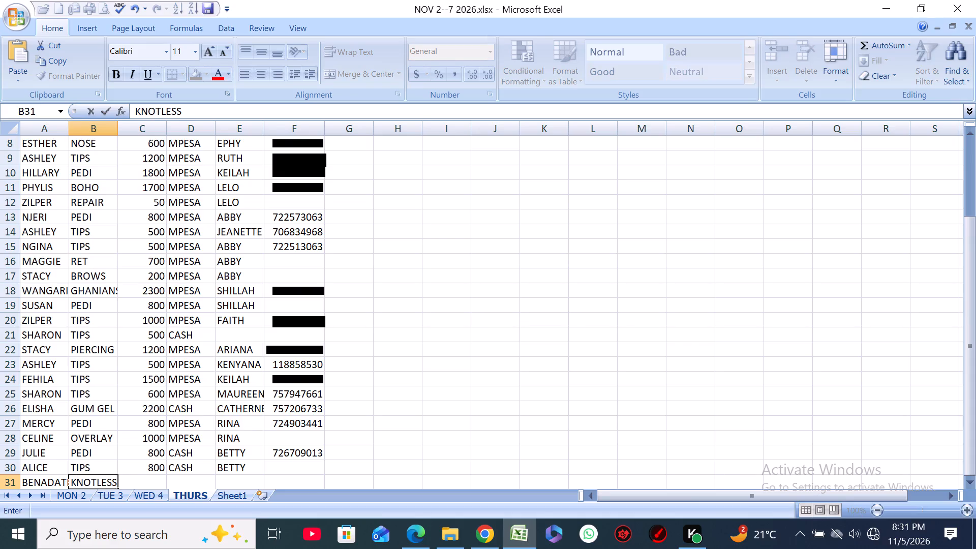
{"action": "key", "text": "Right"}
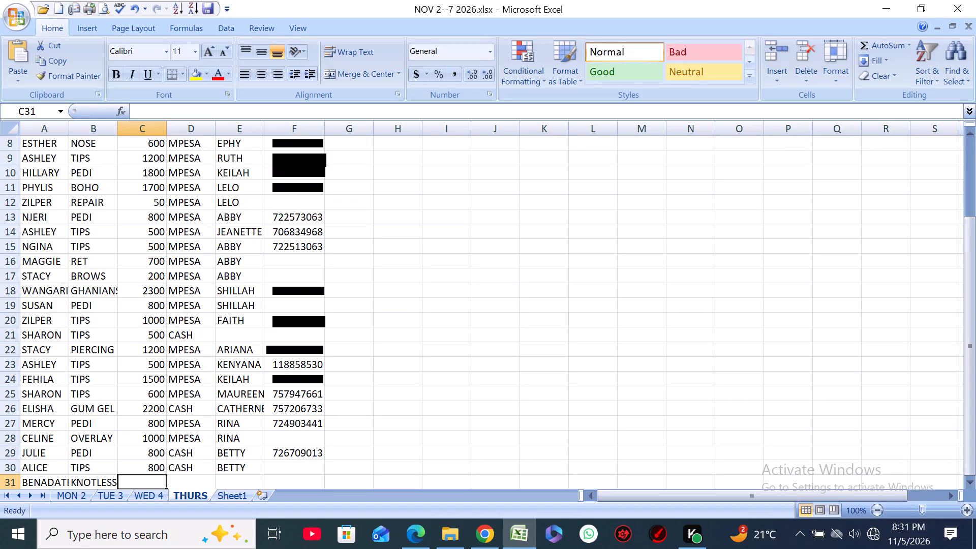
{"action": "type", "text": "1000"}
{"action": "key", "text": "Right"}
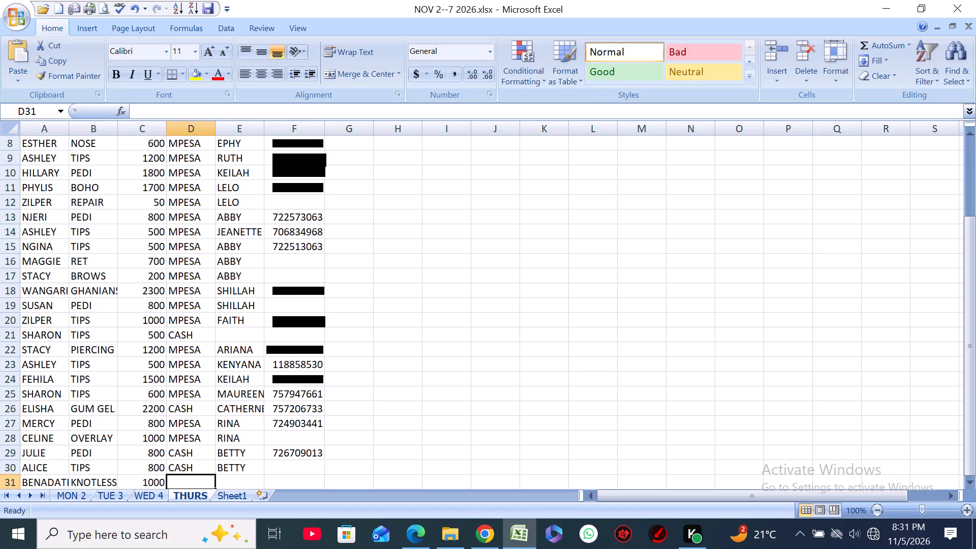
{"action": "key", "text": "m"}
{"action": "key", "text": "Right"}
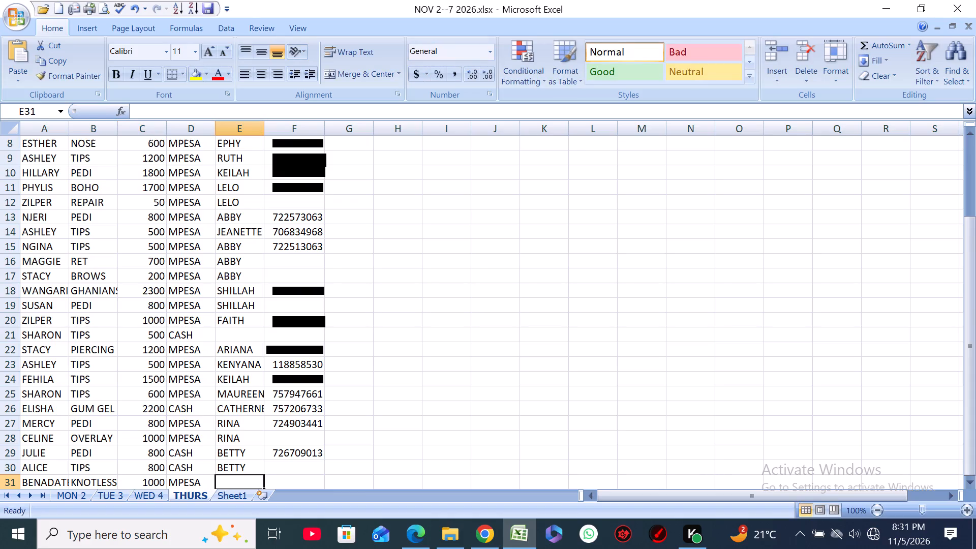
Add client AGATHA and her contact number to the KNOTLESS entry in row 31.
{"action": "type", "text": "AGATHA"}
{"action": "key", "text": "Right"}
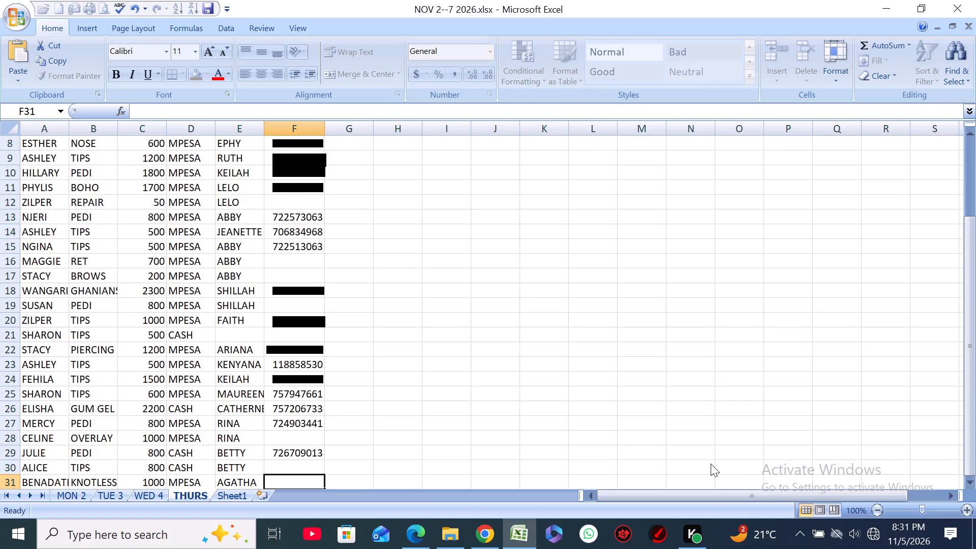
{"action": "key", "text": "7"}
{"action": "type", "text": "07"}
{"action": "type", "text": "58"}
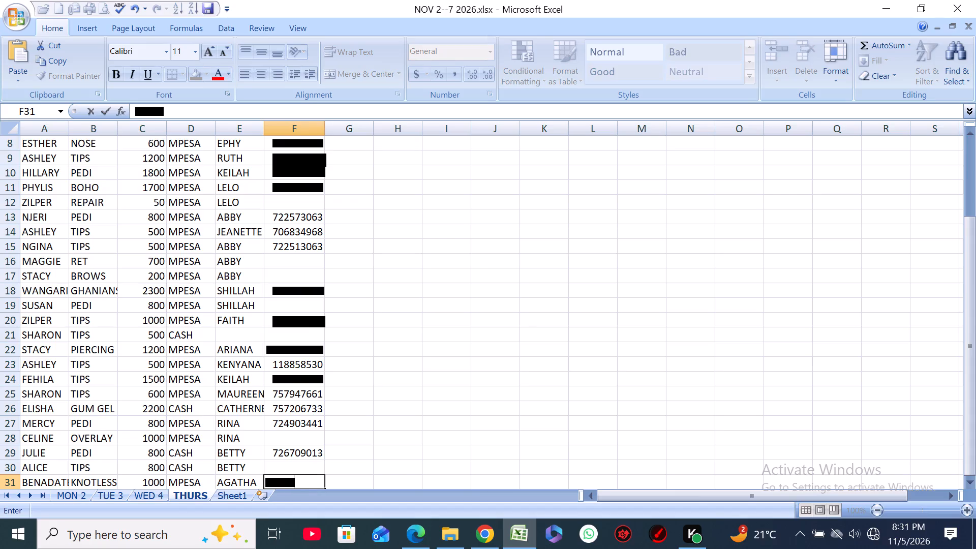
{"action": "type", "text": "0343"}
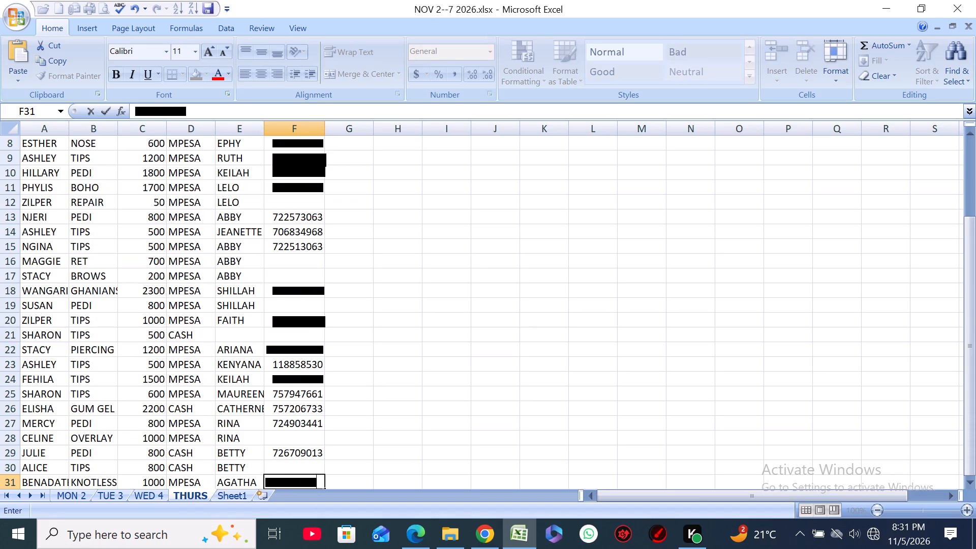
Record row 32 with technician ZILPER, service WAXING, amount 1100, payment MPESA and client AGATHA.
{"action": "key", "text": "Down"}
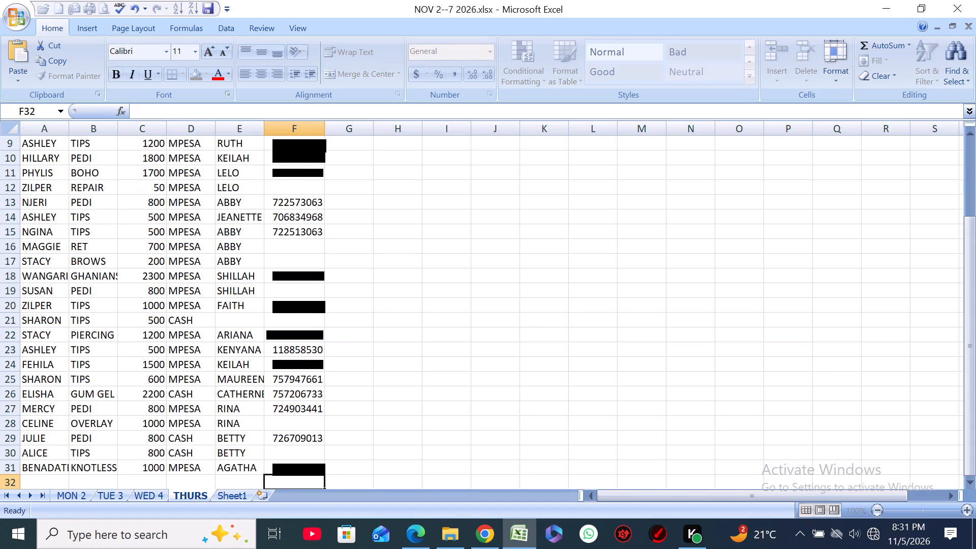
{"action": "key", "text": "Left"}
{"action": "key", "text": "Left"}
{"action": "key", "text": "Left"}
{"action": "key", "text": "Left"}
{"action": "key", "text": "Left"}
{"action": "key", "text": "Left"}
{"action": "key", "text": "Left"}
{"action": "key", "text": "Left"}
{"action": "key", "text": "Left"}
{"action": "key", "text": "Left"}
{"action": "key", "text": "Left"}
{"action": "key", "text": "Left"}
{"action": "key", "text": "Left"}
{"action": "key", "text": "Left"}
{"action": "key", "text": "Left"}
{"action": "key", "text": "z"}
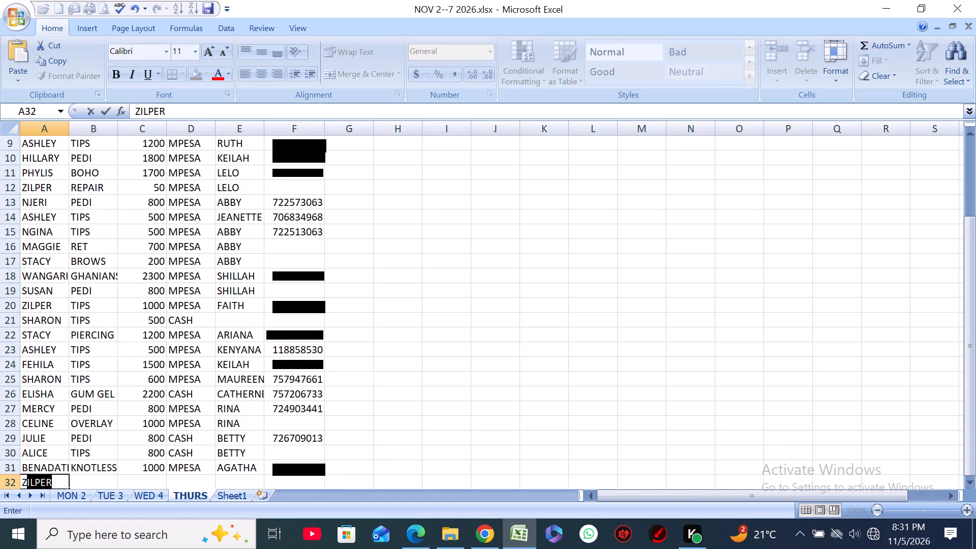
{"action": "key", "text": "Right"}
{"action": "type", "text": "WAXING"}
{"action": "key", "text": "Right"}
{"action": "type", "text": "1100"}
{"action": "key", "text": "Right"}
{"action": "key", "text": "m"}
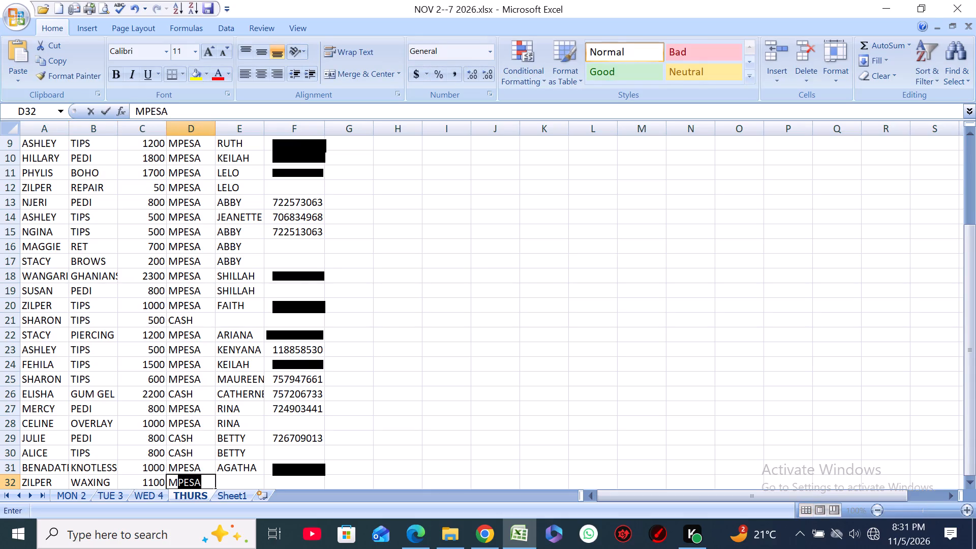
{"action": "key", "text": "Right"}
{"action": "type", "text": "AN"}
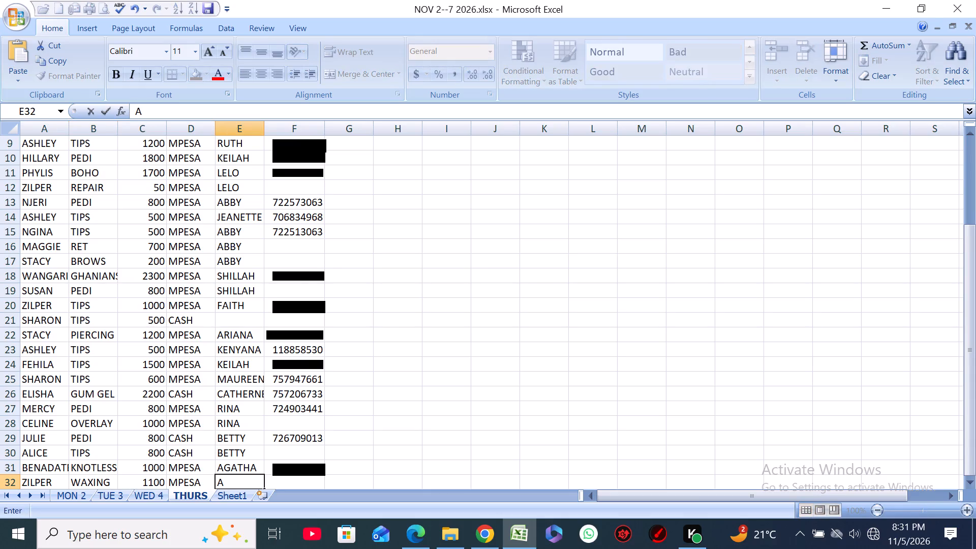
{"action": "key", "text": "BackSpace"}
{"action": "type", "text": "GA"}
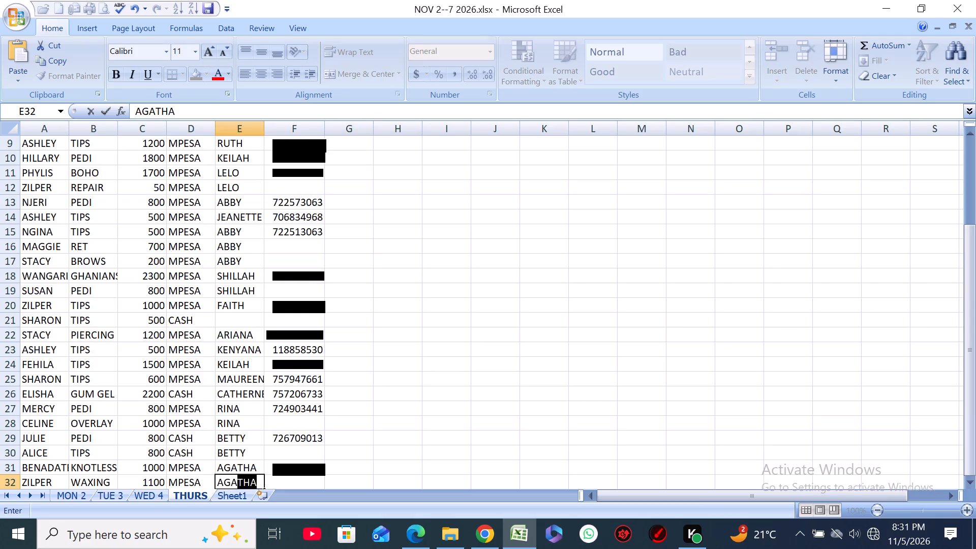
Start the row 33 record with technician STACY, service SMILEY, amount 600 and payment MPESA.
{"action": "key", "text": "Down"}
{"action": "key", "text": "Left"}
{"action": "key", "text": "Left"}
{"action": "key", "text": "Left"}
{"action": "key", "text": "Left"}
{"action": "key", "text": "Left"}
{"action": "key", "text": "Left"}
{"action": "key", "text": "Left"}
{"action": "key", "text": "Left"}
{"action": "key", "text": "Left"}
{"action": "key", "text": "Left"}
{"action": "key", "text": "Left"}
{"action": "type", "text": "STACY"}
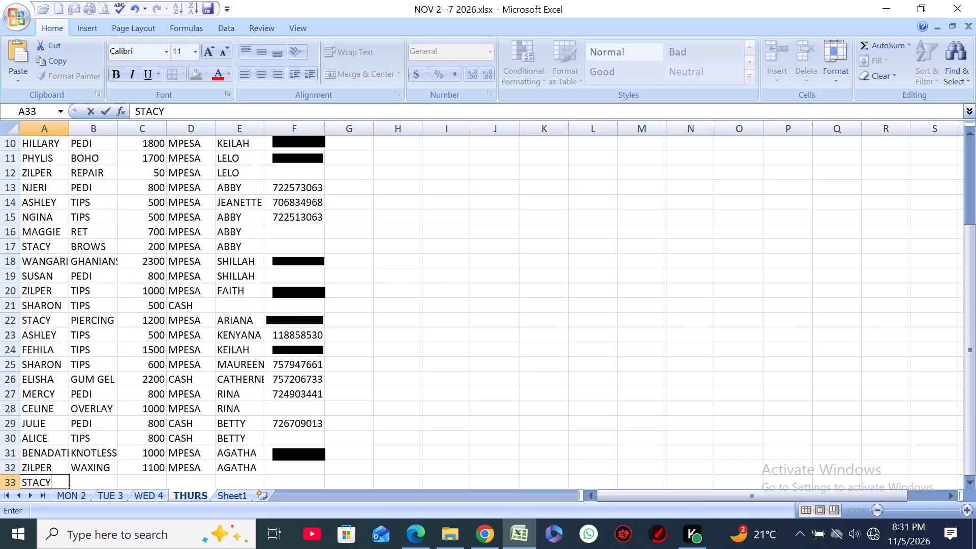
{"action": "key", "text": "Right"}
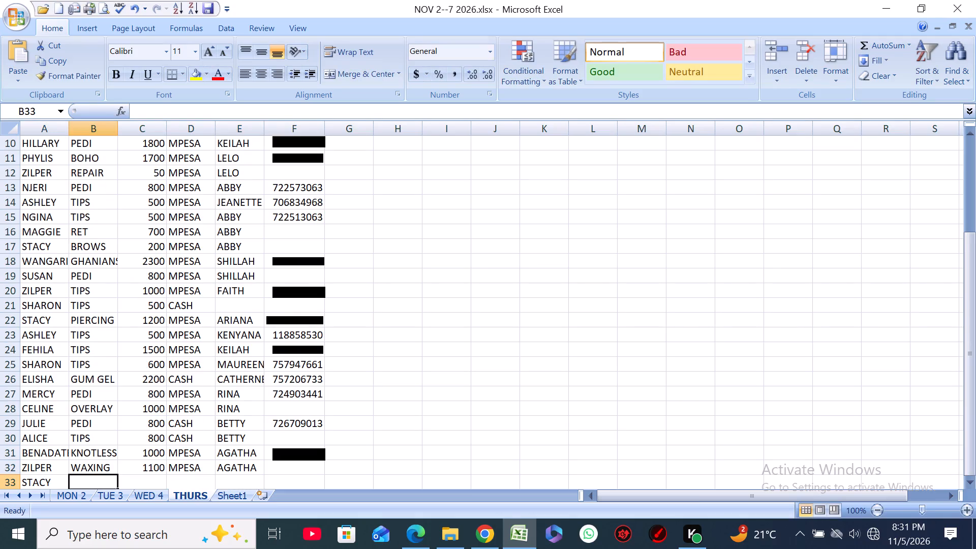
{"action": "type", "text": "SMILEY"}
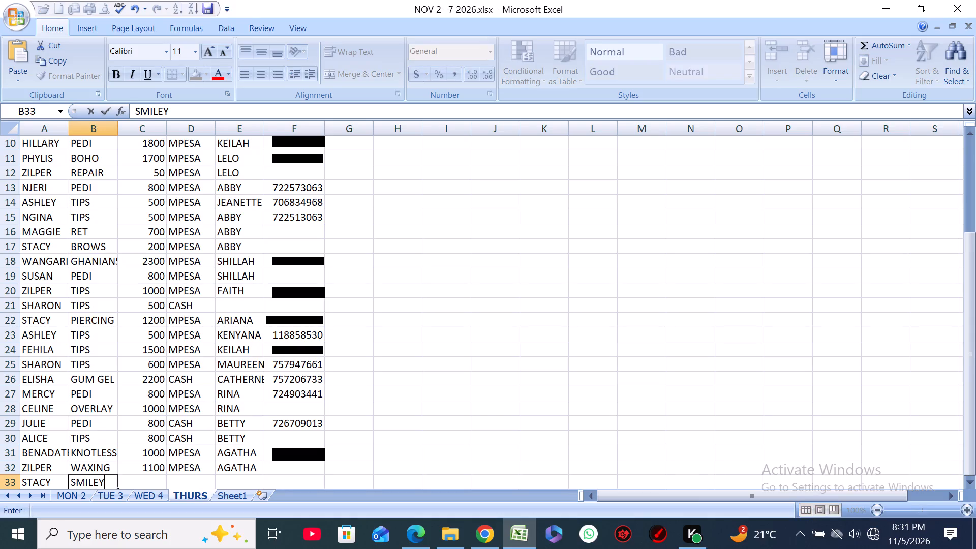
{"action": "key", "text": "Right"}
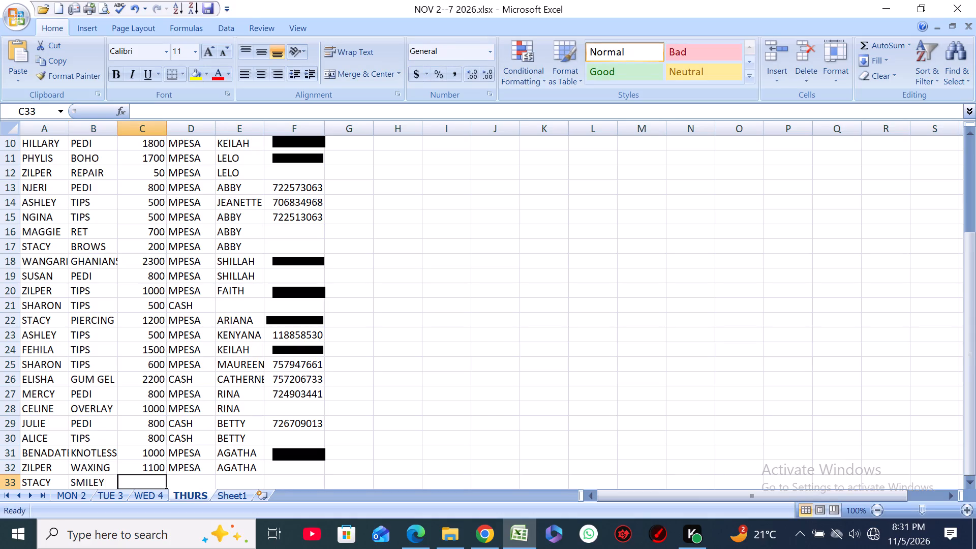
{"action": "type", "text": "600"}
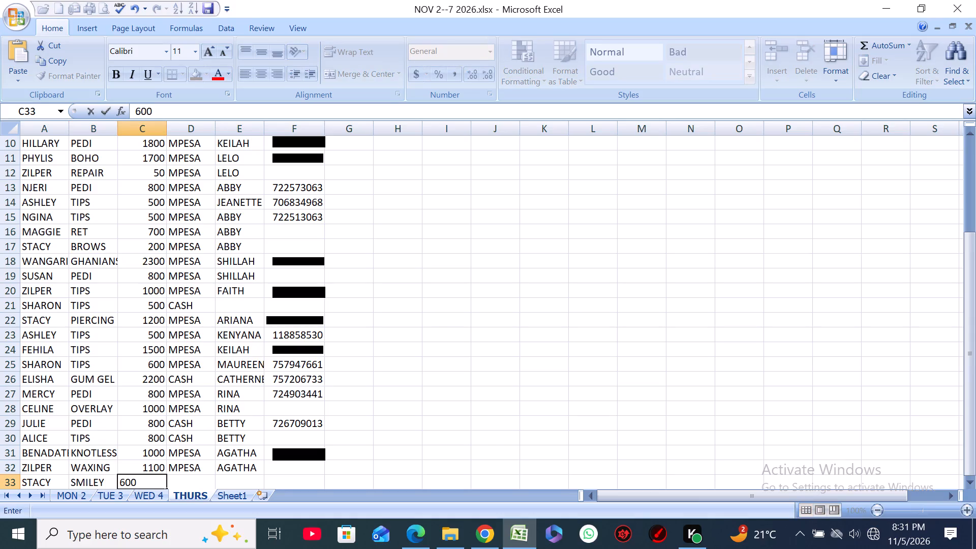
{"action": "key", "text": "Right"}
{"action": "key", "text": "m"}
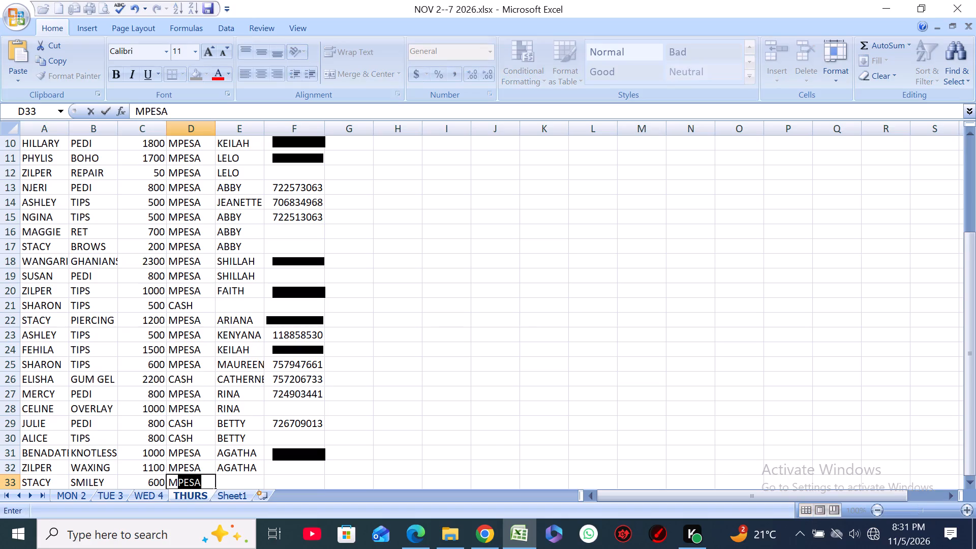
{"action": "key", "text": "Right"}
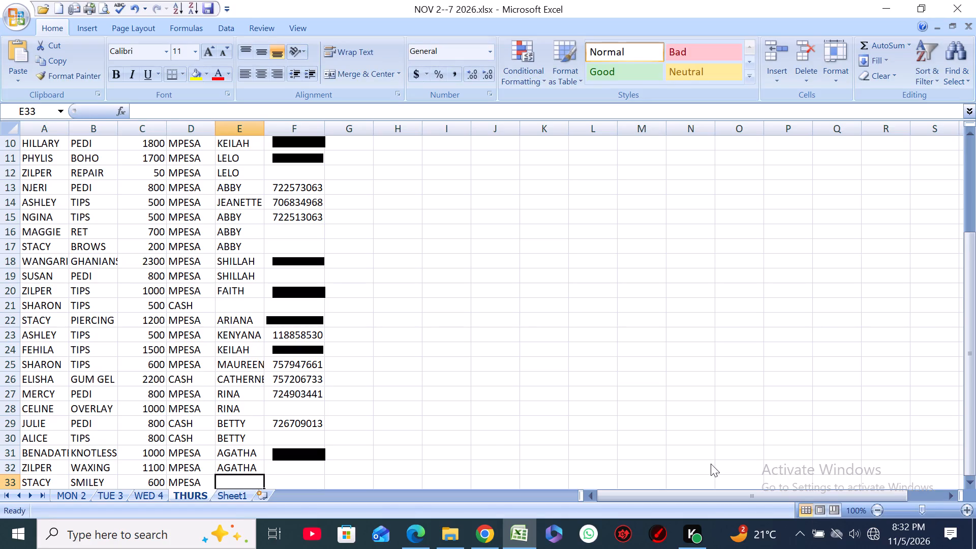
Add client TIFFANY and her contact number to the SMILEY entry in row 33.
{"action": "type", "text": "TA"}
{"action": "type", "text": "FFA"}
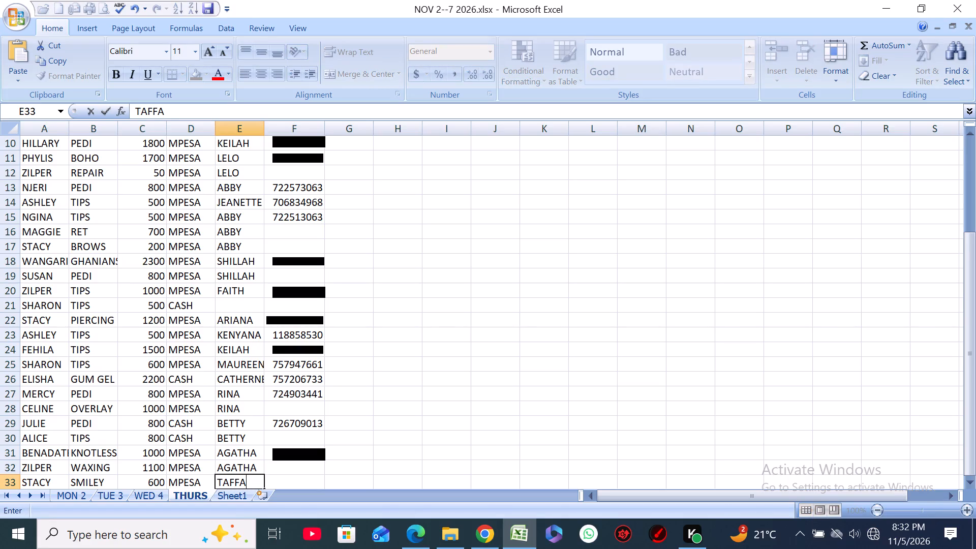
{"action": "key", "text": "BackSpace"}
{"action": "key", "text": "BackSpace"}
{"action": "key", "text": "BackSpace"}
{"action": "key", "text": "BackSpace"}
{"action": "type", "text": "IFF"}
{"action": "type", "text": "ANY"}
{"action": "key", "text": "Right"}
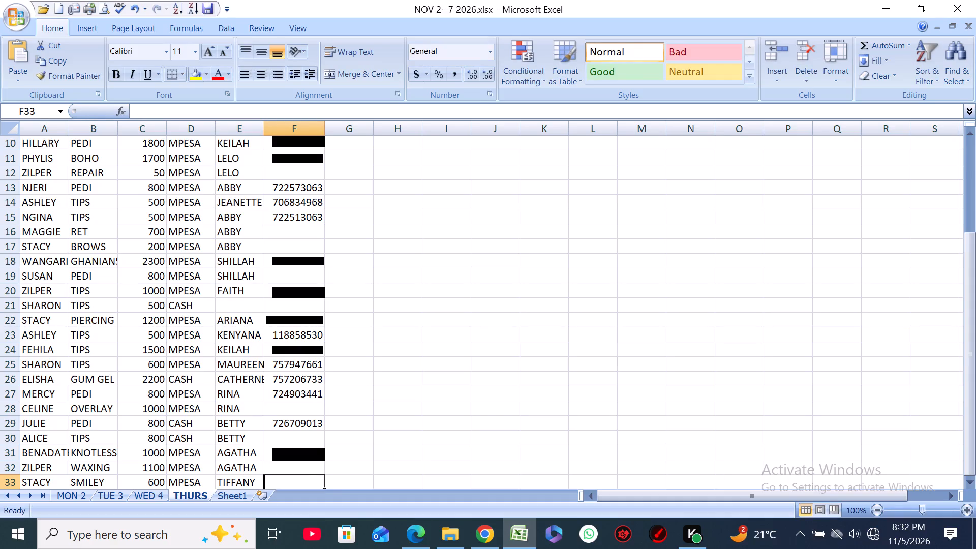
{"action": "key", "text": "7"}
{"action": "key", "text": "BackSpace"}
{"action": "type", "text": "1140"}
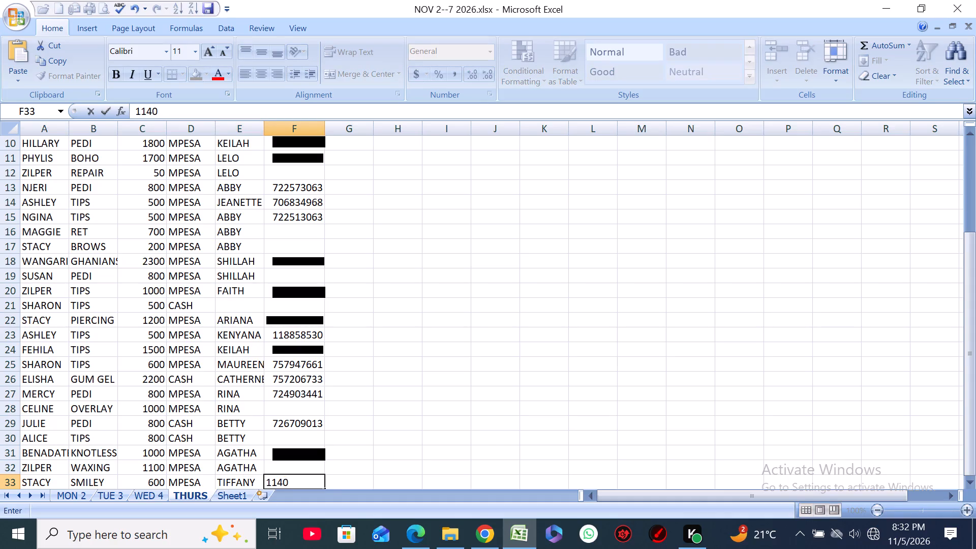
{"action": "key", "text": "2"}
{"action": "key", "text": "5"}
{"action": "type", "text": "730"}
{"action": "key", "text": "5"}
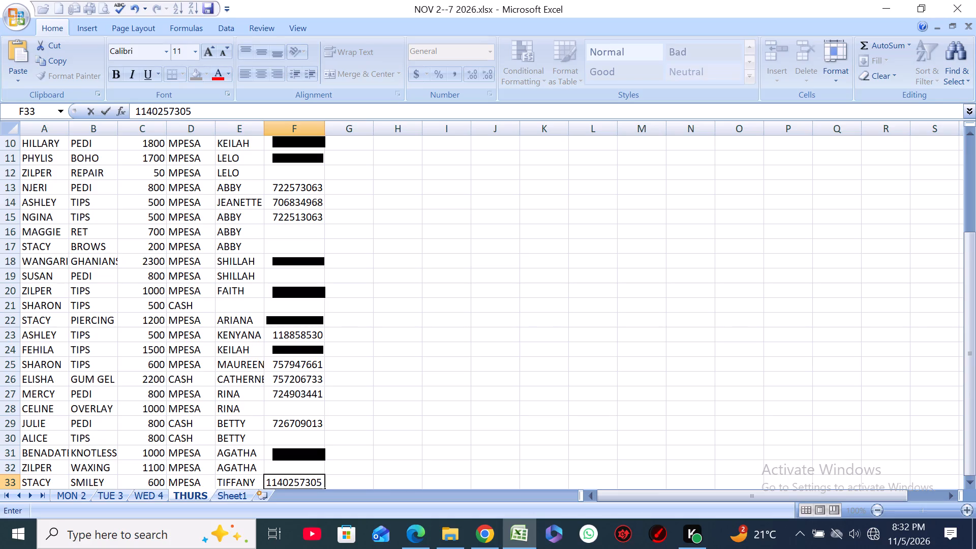
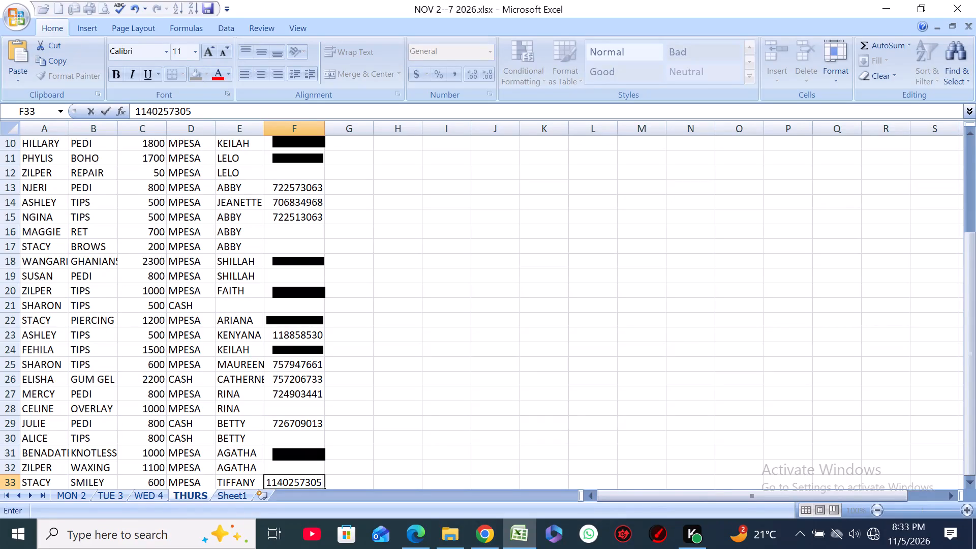
Start the row 34 record with technician MERCY, service TIPS, amount 600 and payment MPESA.
{"action": "key", "text": "Down"}
{"action": "key", "text": "Left"}
{"action": "key", "text": "Left"}
{"action": "key", "text": "Left"}
{"action": "key", "text": "Left"}
{"action": "key", "text": "Left"}
{"action": "key", "text": "Left"}
{"action": "key", "text": "Left"}
{"action": "key", "text": "Left"}
{"action": "key", "text": "Left"}
{"action": "key", "text": "Left"}
{"action": "key", "text": "Left"}
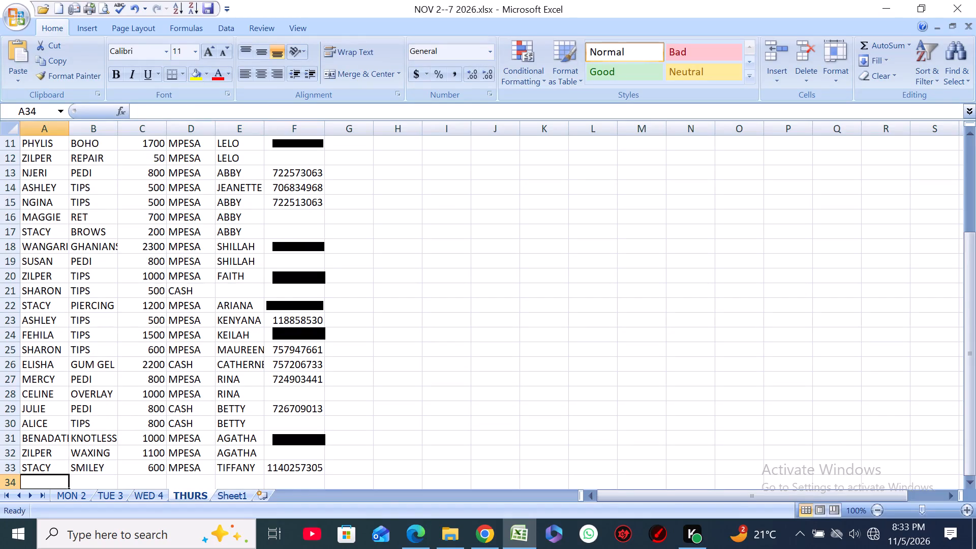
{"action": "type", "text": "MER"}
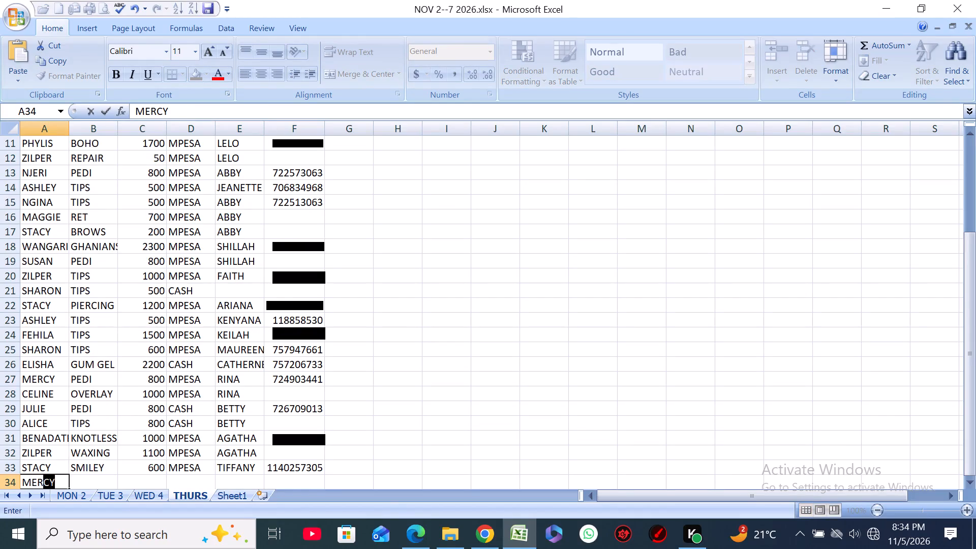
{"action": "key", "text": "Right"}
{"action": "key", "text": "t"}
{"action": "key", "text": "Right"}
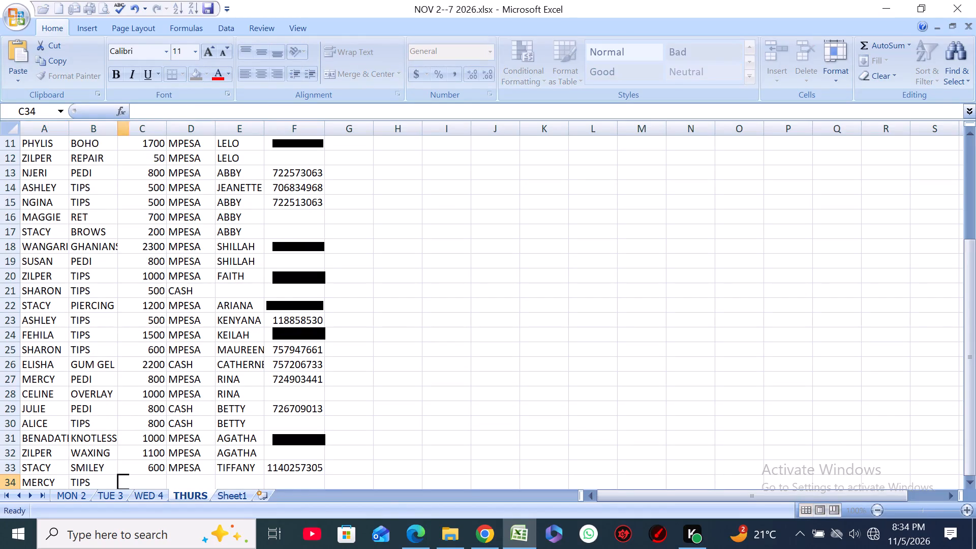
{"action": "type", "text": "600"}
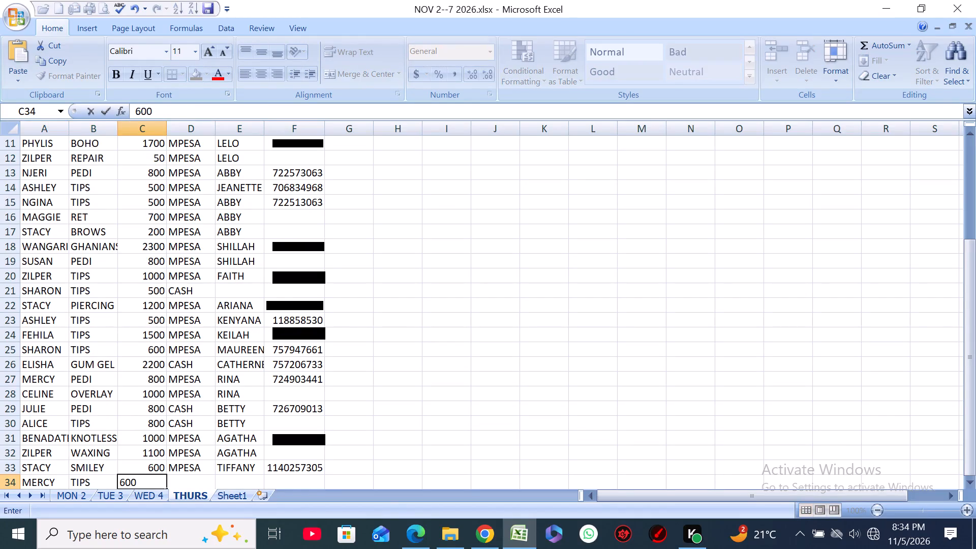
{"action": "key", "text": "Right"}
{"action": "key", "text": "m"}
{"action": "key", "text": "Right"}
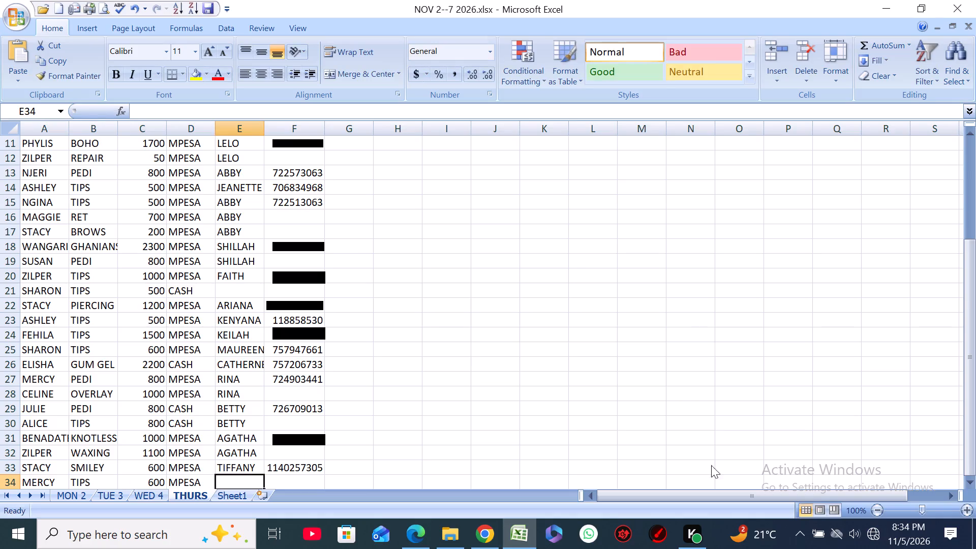
Add client SHAKINA and her contact number to the TIPS entry in row 34.
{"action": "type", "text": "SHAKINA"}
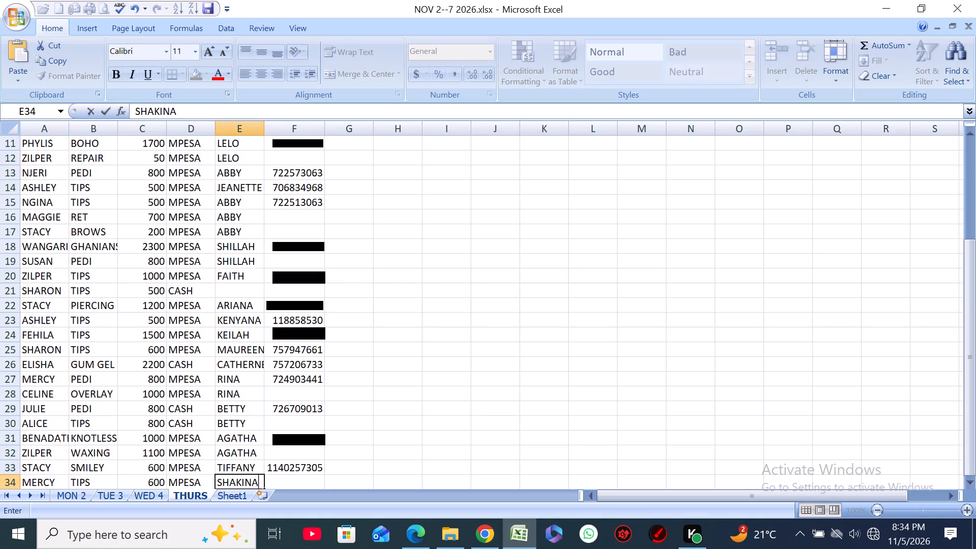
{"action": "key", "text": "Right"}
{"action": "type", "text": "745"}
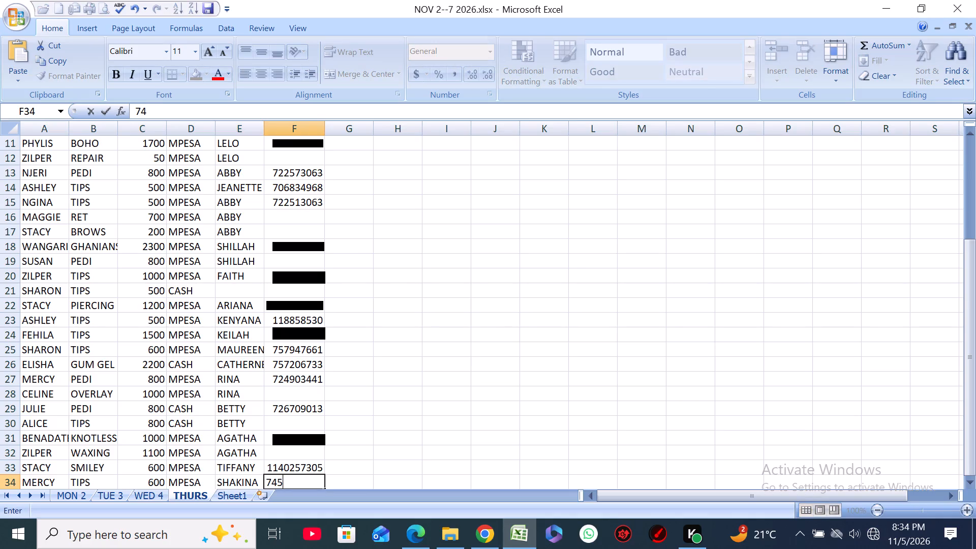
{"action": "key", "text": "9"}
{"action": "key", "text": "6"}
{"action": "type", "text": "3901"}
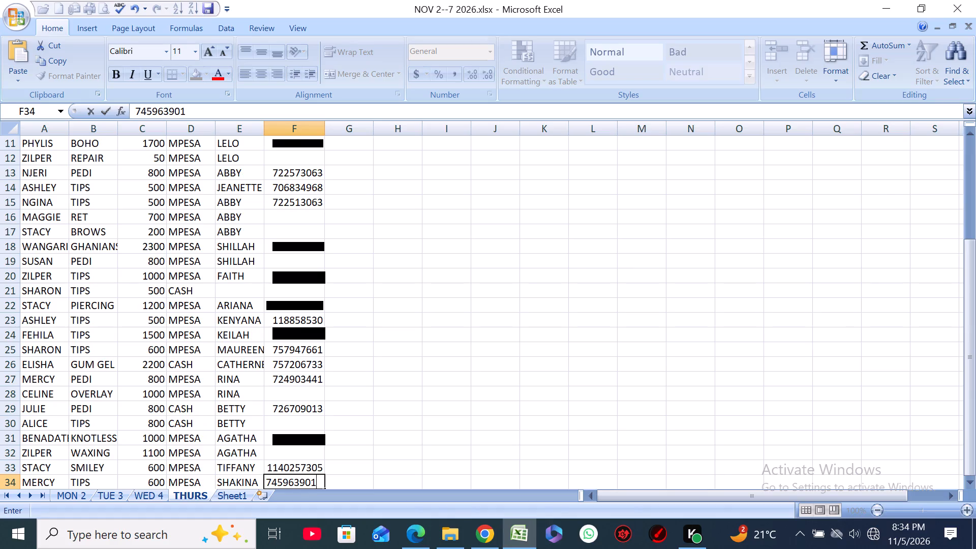
Start the row 35 record with technician ANN, service PEDI, amount 800 and payment MPESA.
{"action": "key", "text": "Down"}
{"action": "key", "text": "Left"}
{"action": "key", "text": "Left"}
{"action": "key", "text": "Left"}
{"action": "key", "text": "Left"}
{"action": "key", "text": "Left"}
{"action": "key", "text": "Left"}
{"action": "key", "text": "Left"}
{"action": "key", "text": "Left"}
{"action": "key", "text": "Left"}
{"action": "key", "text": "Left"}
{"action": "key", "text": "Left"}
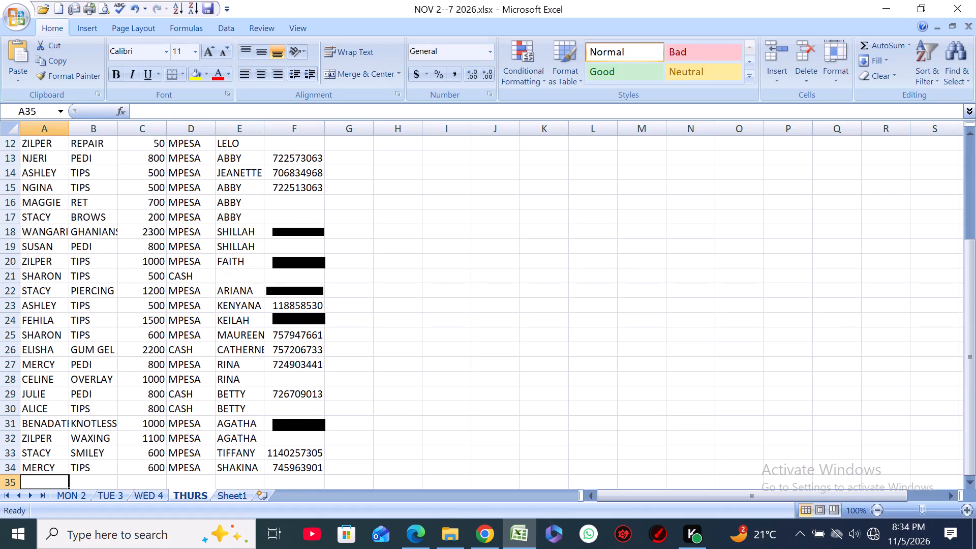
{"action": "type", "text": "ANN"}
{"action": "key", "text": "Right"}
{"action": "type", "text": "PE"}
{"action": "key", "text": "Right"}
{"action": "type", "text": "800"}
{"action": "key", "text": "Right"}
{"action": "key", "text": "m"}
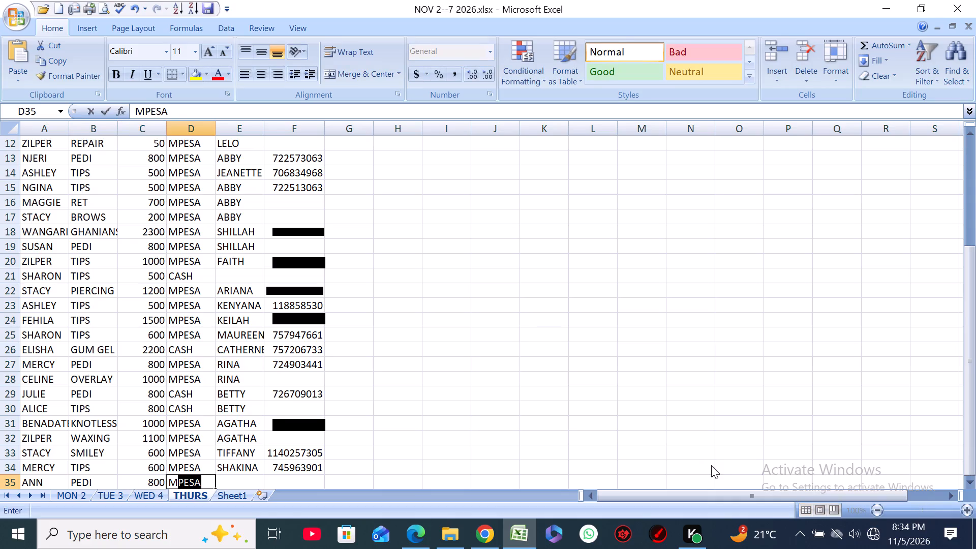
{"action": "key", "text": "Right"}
Add client DORINE and her contact number to the PEDI entry in row 35.
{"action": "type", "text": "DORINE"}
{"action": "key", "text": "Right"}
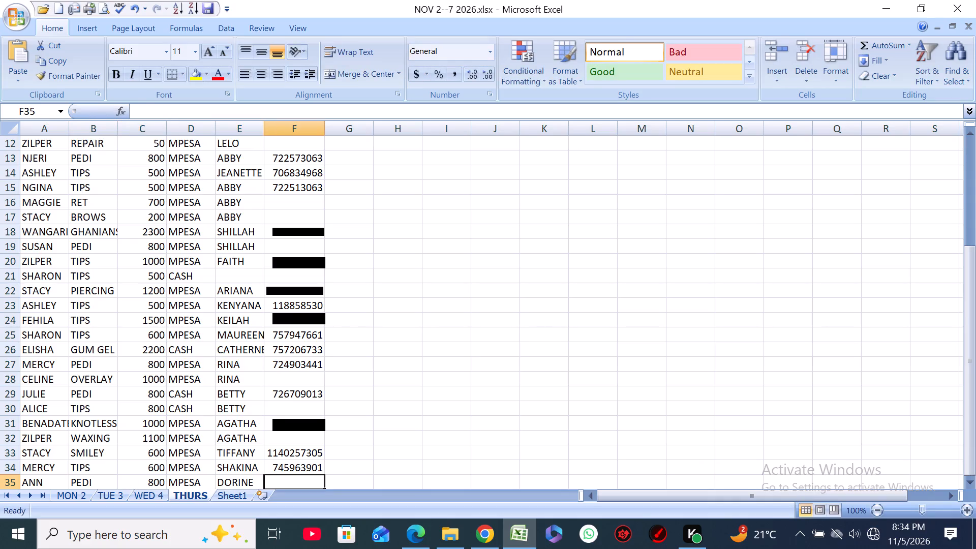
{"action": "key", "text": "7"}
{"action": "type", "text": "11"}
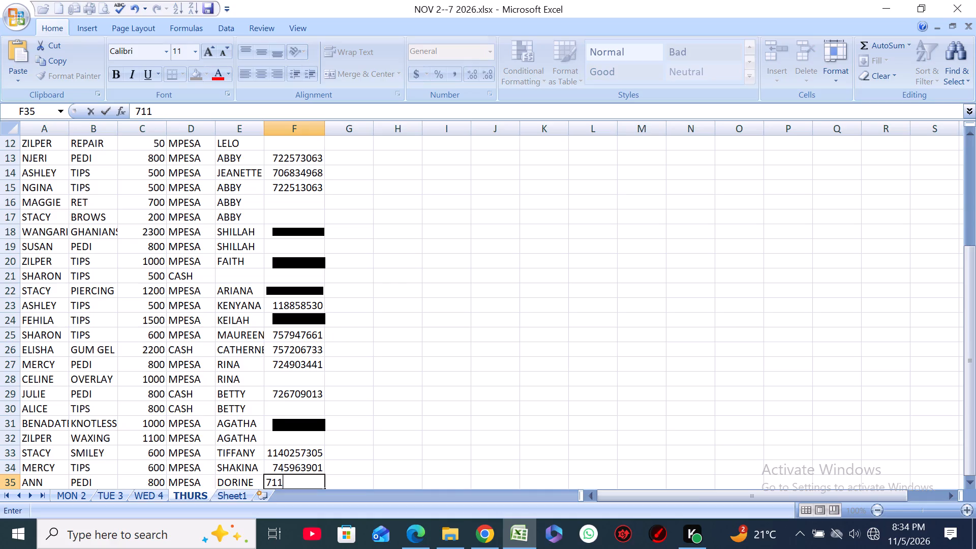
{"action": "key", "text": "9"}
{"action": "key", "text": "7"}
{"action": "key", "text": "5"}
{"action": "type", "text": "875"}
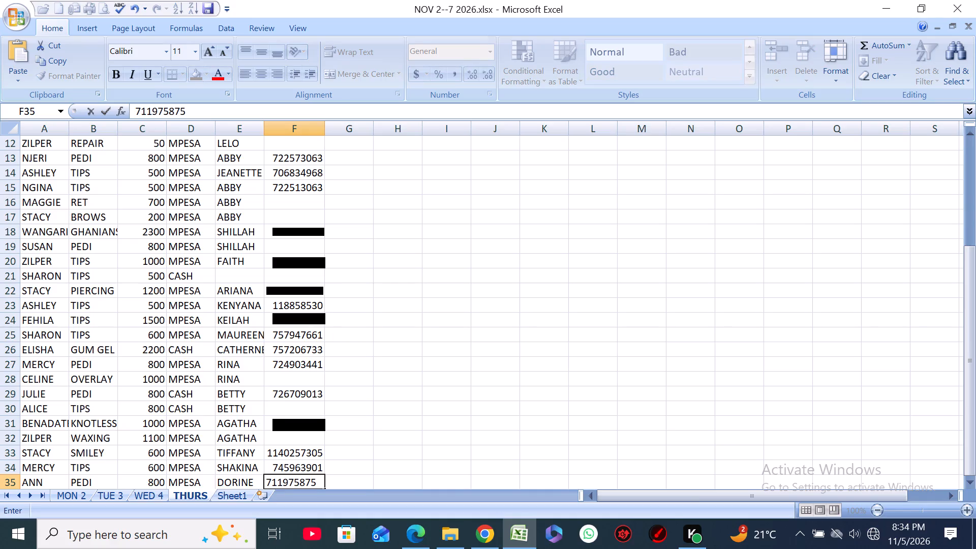
Start the row 36 record with technician HILLARY.
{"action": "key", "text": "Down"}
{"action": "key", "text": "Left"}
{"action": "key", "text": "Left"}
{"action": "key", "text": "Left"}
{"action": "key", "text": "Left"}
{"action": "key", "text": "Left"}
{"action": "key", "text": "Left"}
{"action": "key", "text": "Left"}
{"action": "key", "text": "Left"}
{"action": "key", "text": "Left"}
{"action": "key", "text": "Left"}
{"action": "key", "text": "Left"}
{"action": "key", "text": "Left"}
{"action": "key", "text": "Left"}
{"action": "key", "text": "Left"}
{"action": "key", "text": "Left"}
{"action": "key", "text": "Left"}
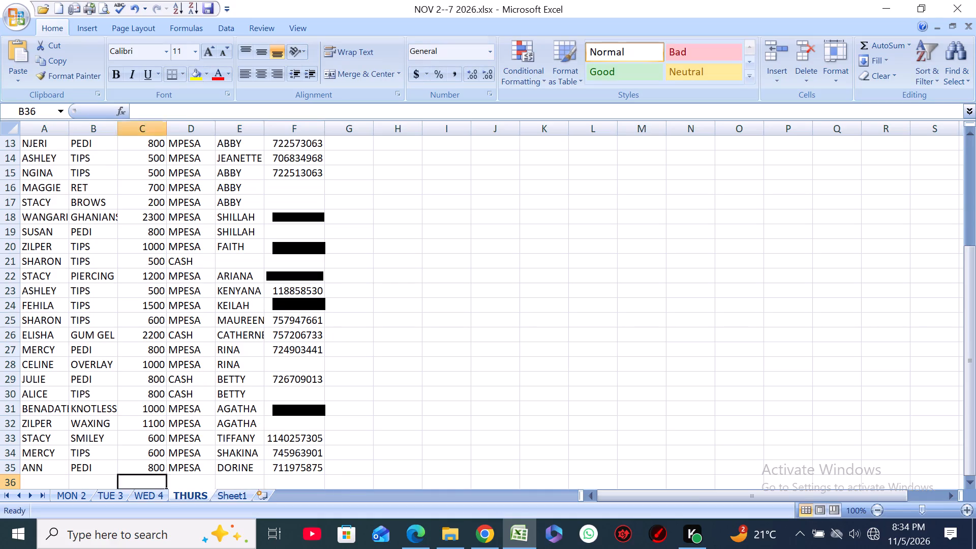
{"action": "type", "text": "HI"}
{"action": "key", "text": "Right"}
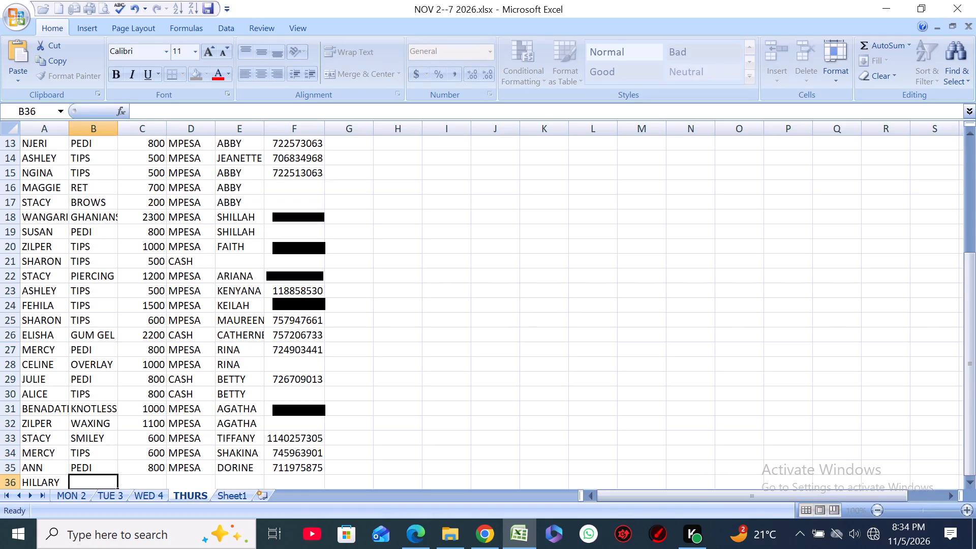
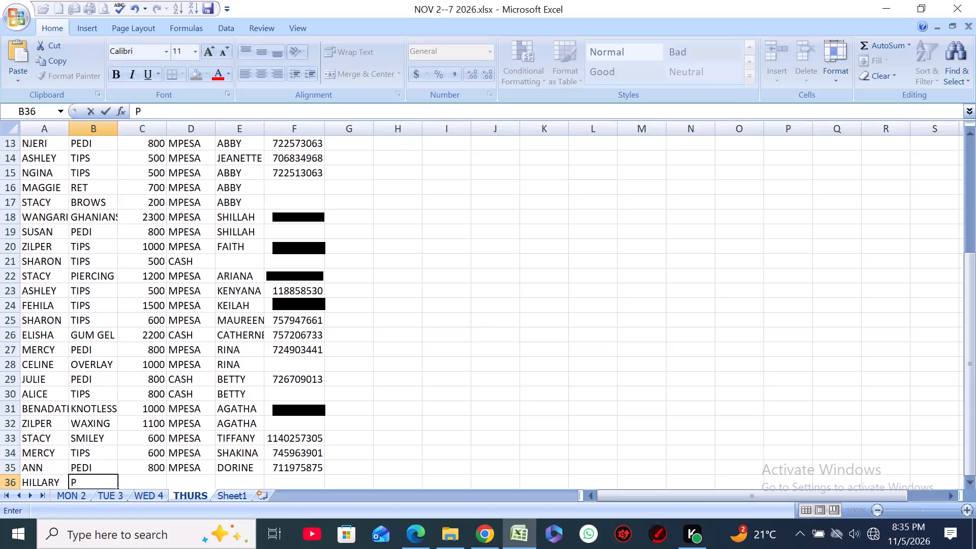
Complete HILLARY's row 36 entry with service PEDI, amount 800 and payment MPESA.
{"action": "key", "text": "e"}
{"action": "key", "text": "Right"}
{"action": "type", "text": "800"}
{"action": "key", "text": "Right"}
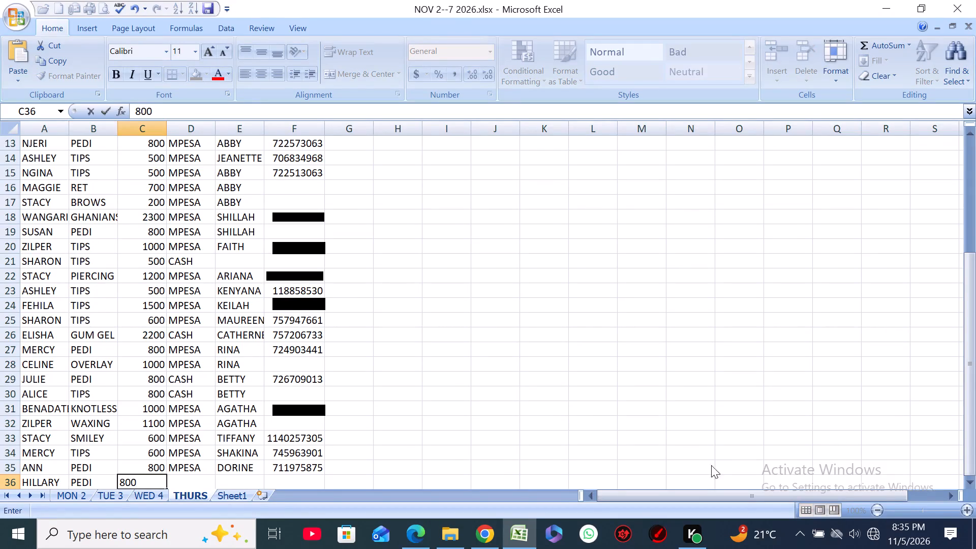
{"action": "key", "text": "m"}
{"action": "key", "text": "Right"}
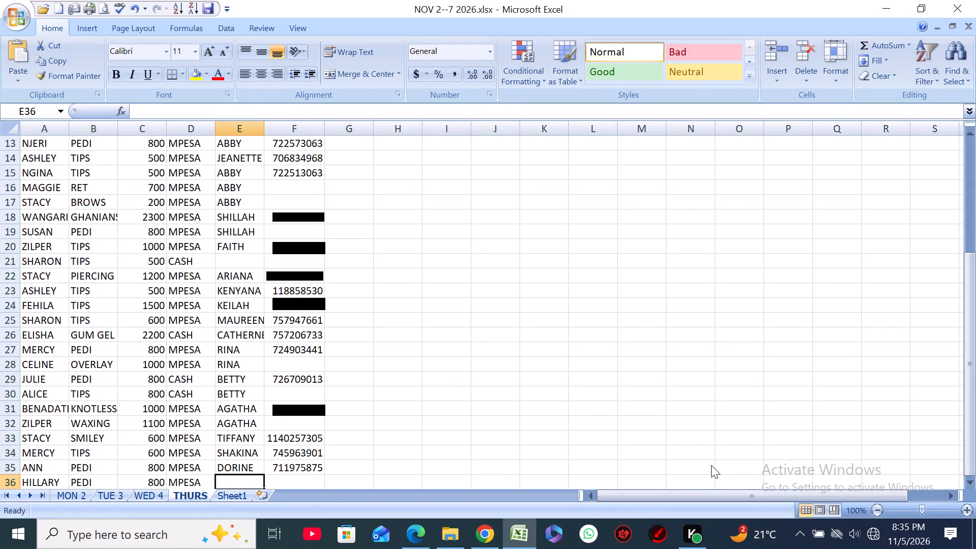
Add client MARGARET and her contact number to the PEDI entry in row 36.
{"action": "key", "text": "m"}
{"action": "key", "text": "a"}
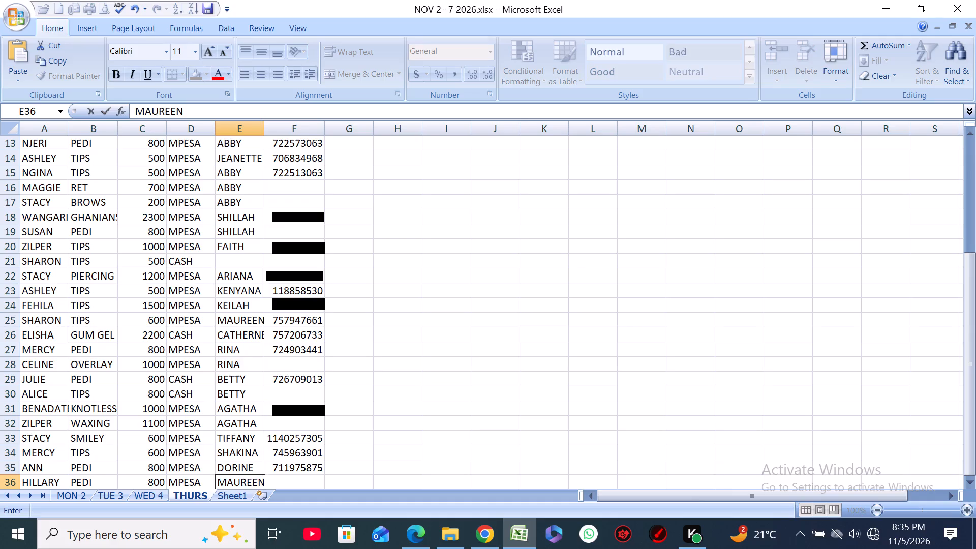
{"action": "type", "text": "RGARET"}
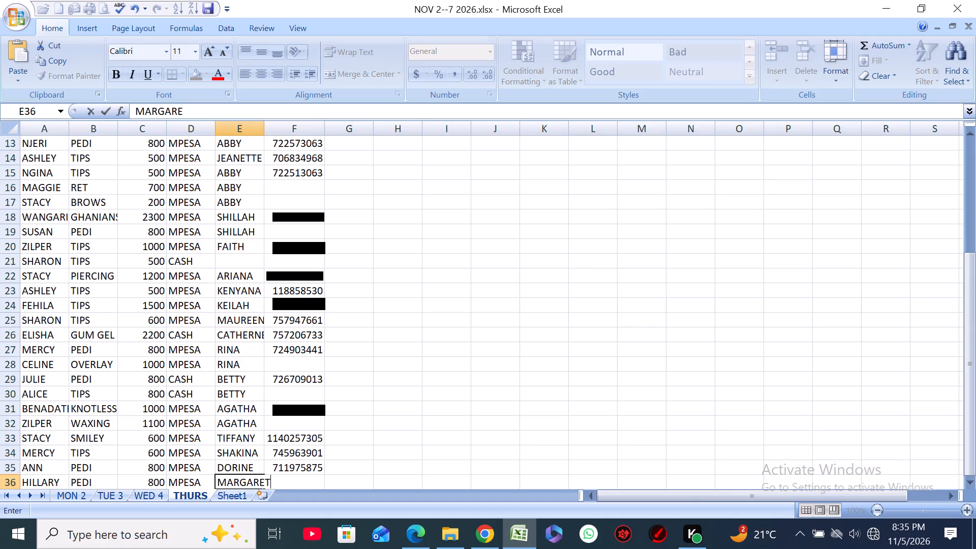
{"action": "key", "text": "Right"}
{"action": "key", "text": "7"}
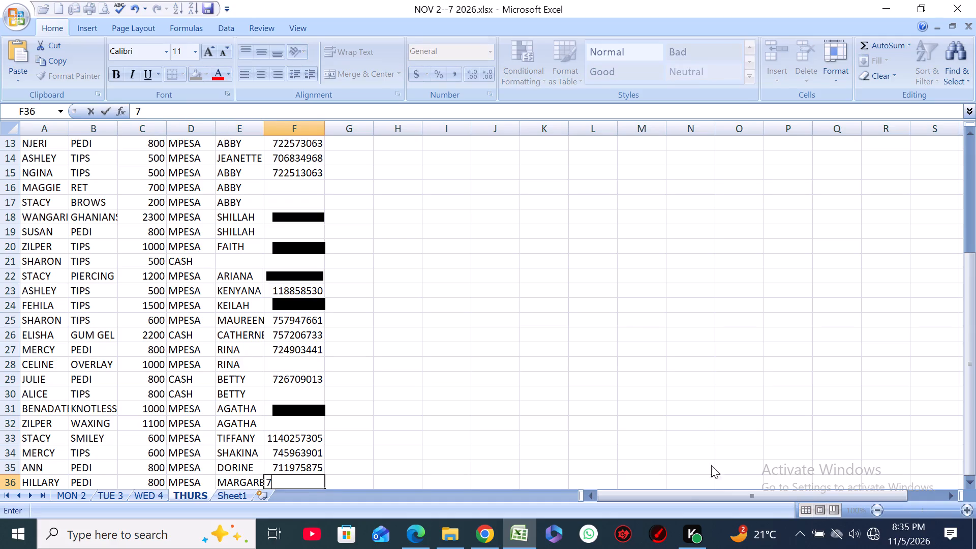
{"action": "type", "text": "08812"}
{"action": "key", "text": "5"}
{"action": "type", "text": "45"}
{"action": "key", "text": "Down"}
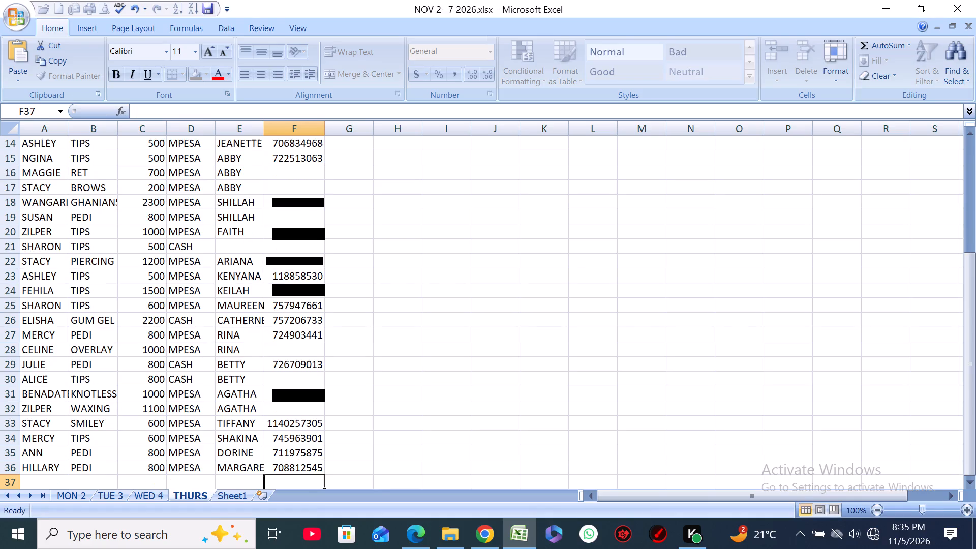
Start the row 37 record with technician SUSAN, service TIPS, amount 400 and payment MPESA.
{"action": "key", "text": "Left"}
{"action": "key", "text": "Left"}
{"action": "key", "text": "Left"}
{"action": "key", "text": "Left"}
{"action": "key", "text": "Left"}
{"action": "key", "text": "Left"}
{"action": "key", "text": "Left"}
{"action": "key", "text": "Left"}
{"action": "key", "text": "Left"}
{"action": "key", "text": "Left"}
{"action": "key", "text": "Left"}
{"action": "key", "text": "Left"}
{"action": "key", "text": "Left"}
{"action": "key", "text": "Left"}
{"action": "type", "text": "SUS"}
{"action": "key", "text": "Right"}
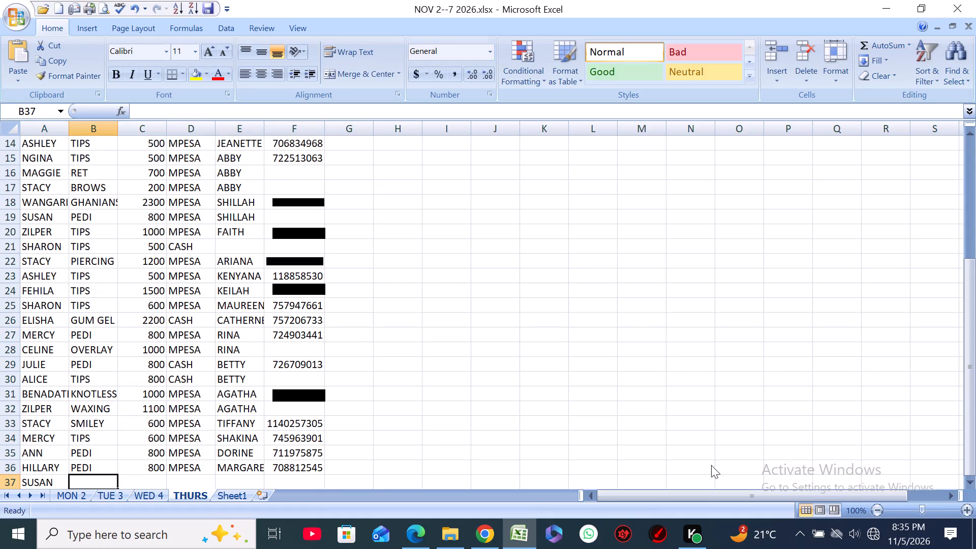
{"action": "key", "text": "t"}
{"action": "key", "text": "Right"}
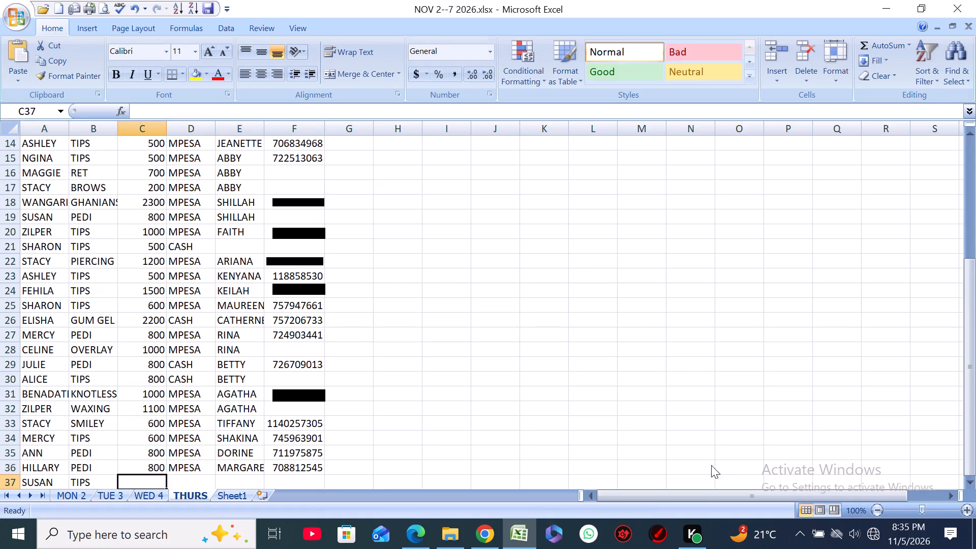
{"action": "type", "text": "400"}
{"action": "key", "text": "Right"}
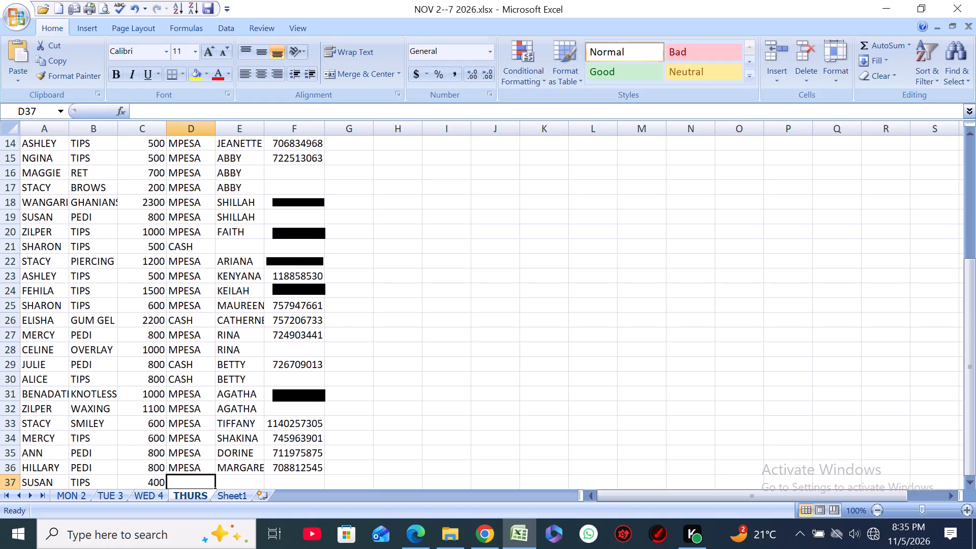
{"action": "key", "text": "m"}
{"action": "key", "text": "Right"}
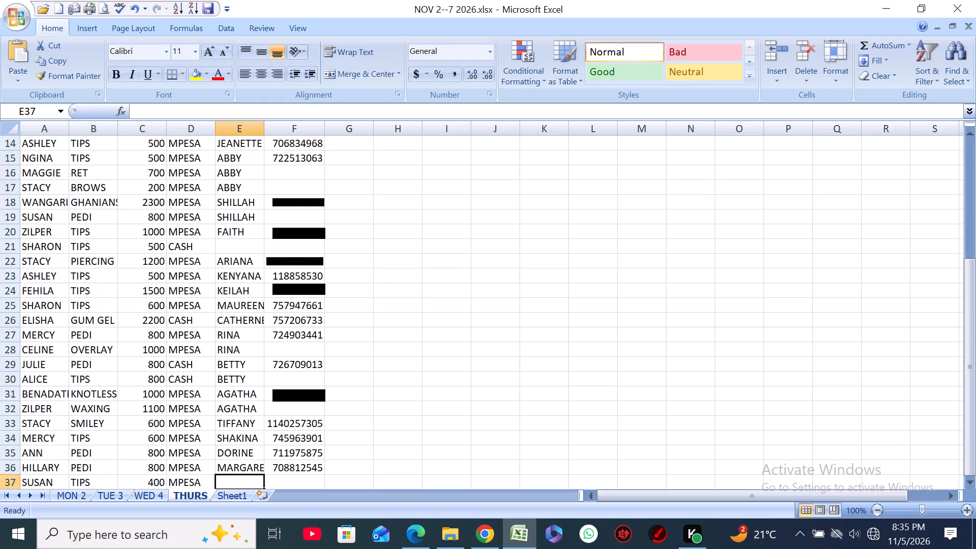
Add client SAMANTHA and her contact number to the TIPS entry in row 37.
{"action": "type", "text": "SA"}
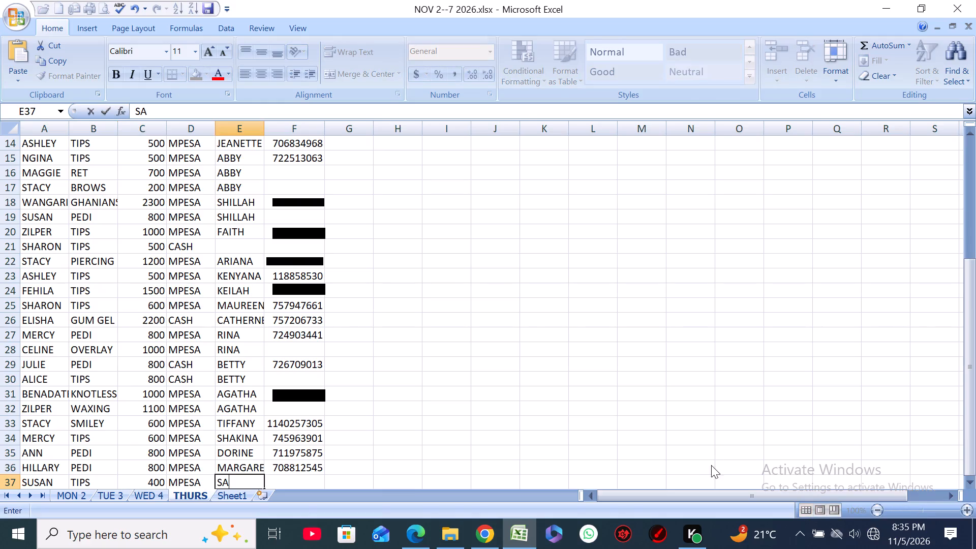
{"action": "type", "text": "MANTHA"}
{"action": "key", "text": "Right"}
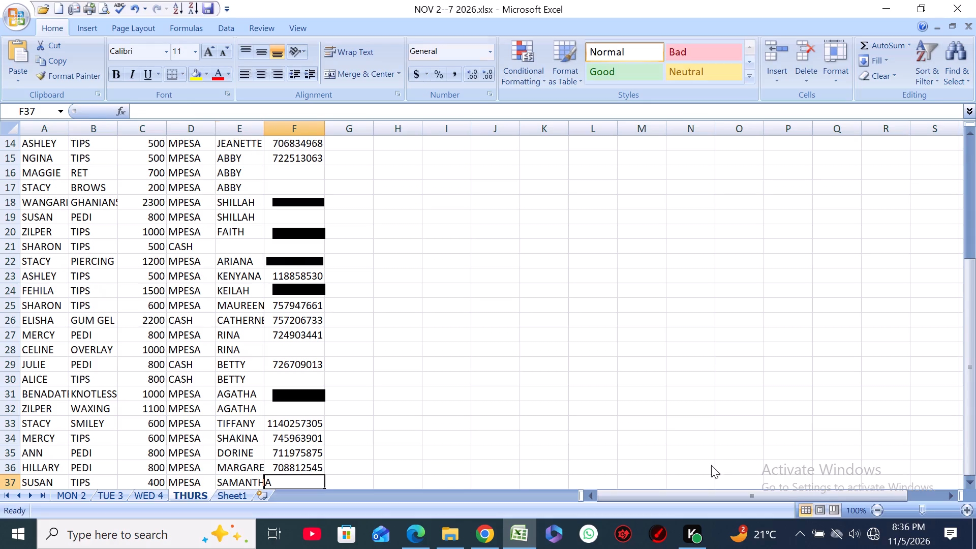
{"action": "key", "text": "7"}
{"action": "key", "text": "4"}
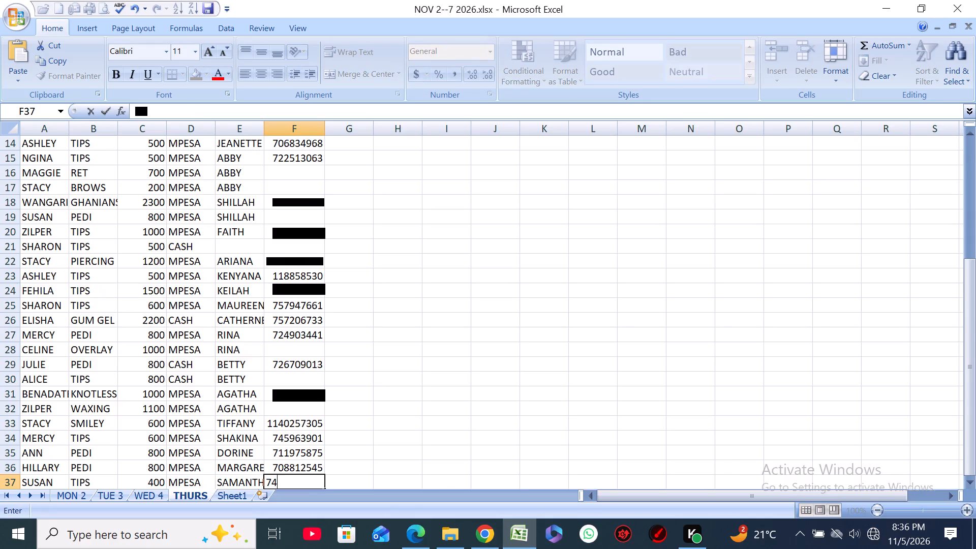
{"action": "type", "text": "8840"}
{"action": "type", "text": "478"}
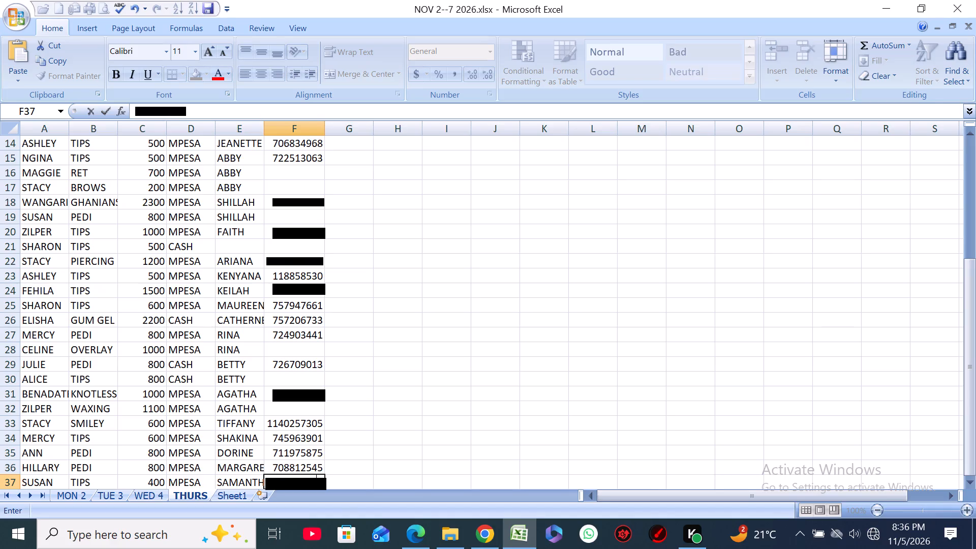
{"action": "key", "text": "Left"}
Enter the row 38 record with technician WANGARI, service KNOTLESS, amount 1800, payment MPESA and client ANN.
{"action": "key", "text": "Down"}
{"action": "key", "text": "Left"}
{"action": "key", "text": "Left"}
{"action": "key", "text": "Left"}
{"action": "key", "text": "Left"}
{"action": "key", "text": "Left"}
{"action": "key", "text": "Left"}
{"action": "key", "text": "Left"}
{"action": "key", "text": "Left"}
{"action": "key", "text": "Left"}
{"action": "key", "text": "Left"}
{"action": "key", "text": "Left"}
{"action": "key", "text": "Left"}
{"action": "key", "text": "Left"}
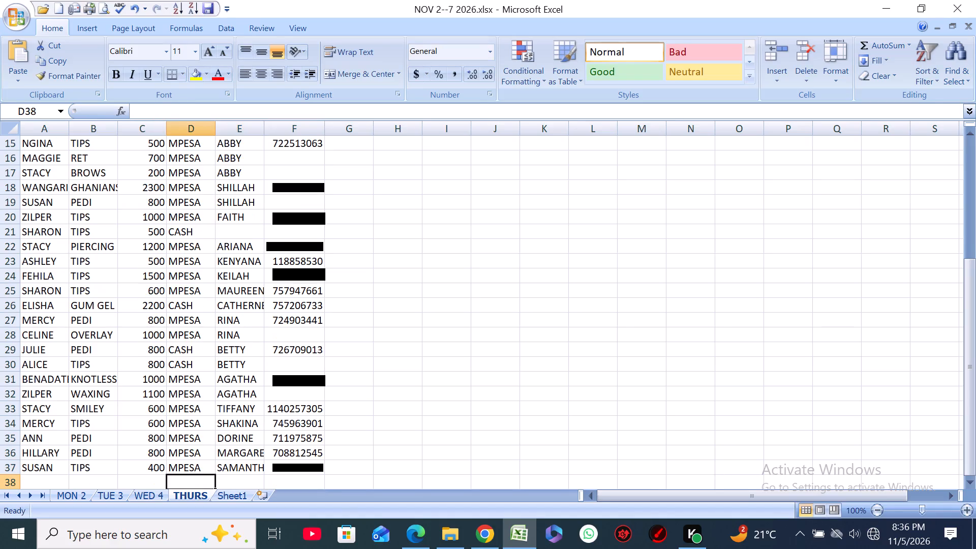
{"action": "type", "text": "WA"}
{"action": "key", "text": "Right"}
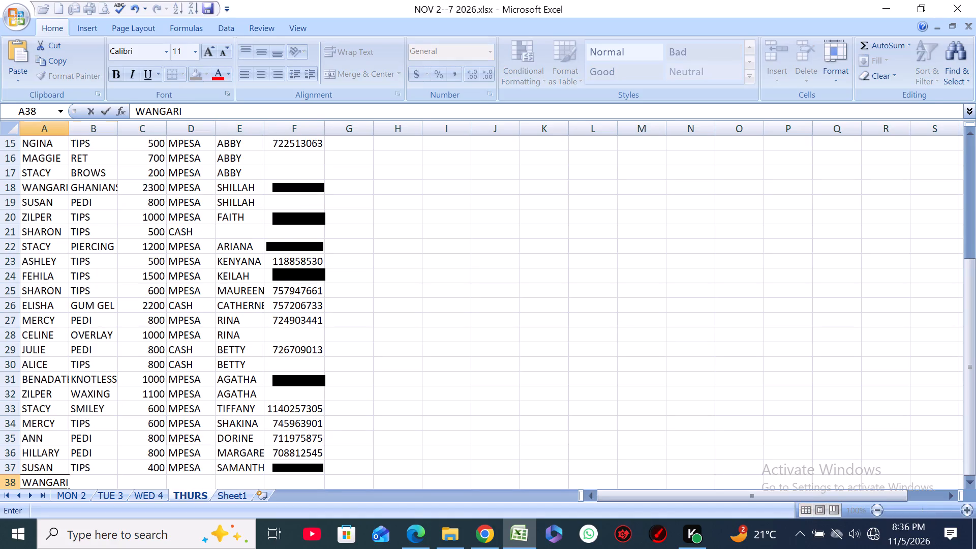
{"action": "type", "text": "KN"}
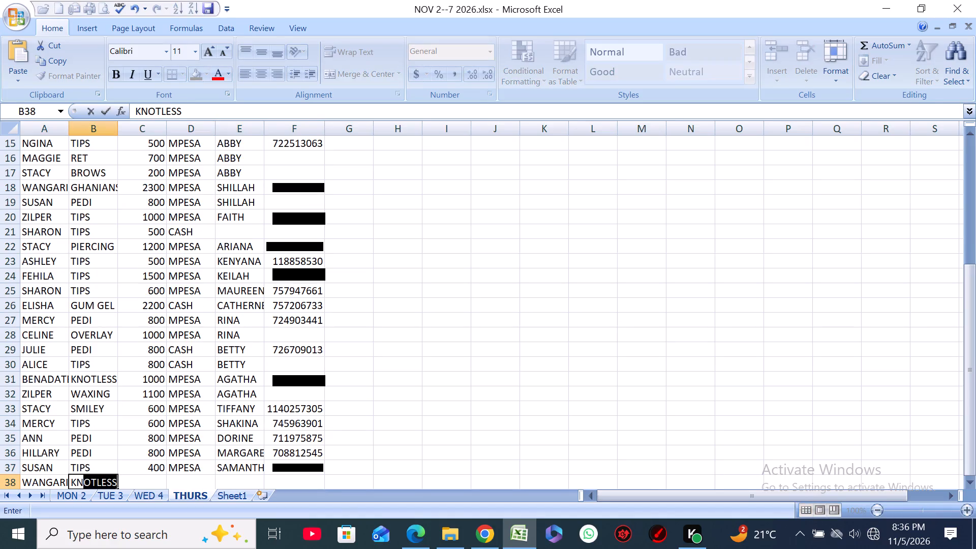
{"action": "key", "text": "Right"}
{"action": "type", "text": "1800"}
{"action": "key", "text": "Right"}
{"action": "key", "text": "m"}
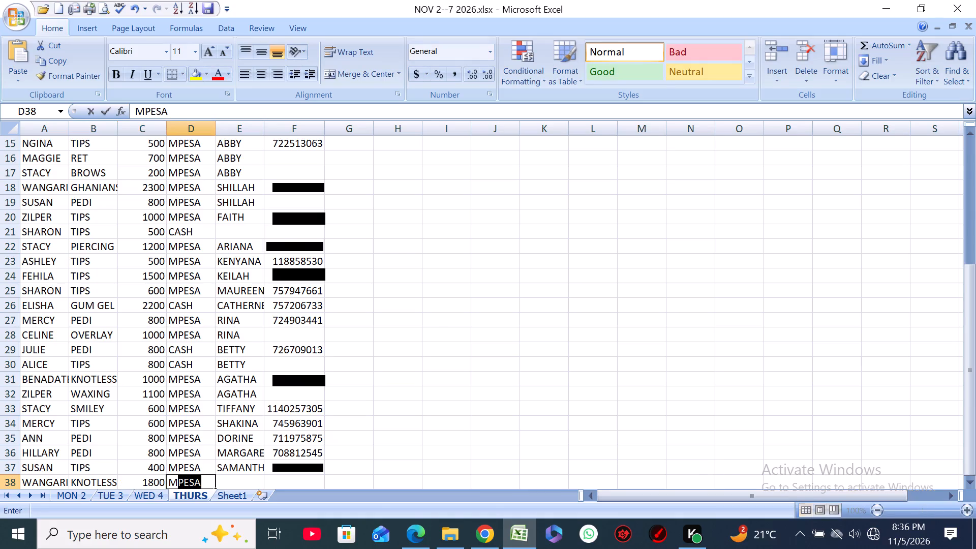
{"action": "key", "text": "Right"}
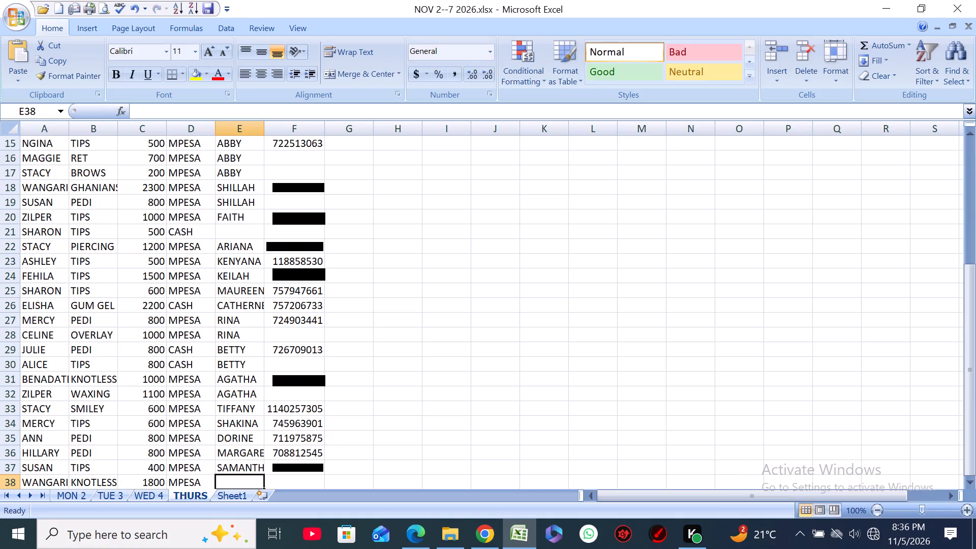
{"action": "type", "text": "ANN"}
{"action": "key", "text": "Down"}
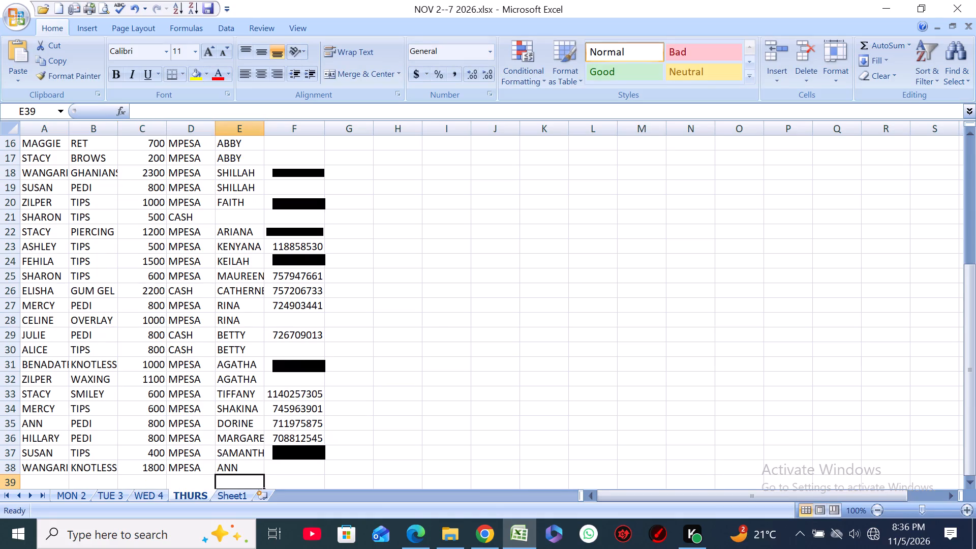
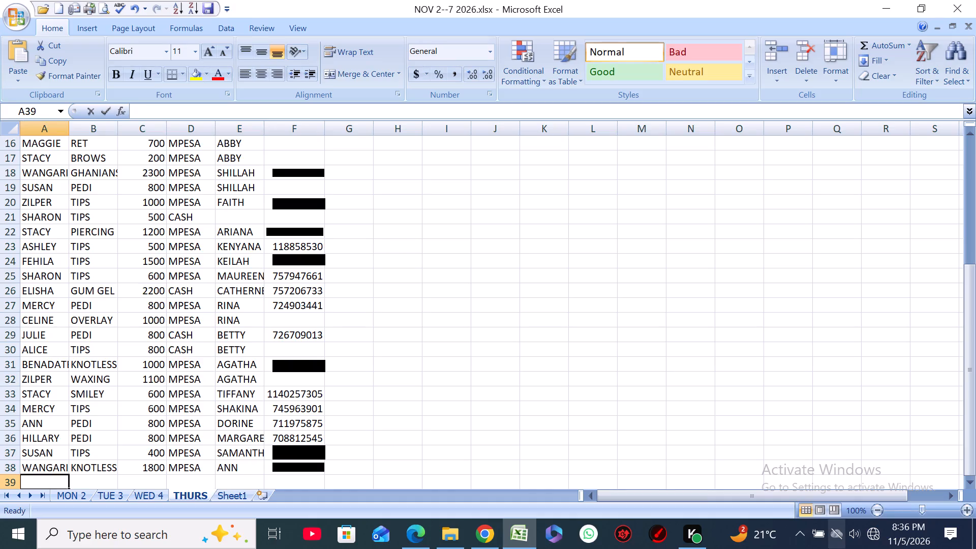
Start the row 39 record with technician STACY, service SEPTUM, amount 600 and payment MPESA.
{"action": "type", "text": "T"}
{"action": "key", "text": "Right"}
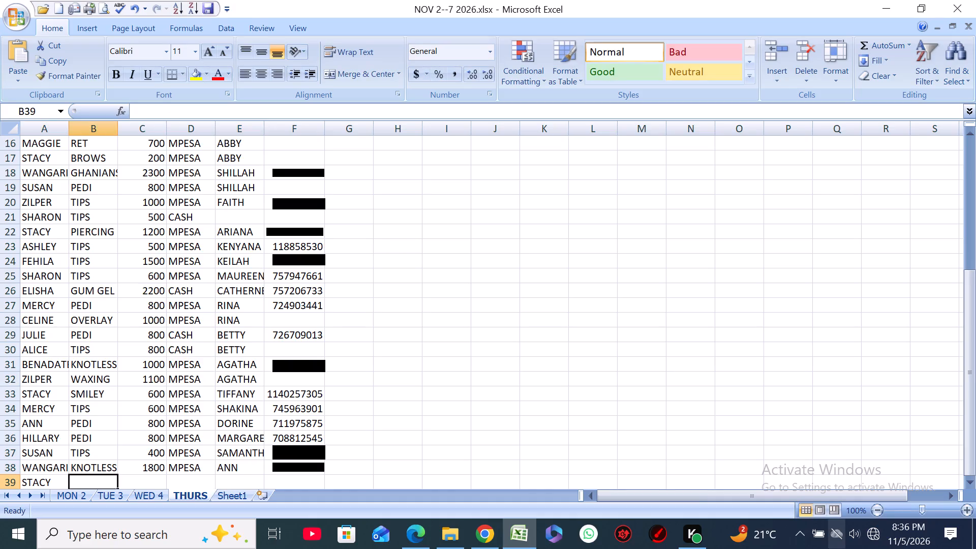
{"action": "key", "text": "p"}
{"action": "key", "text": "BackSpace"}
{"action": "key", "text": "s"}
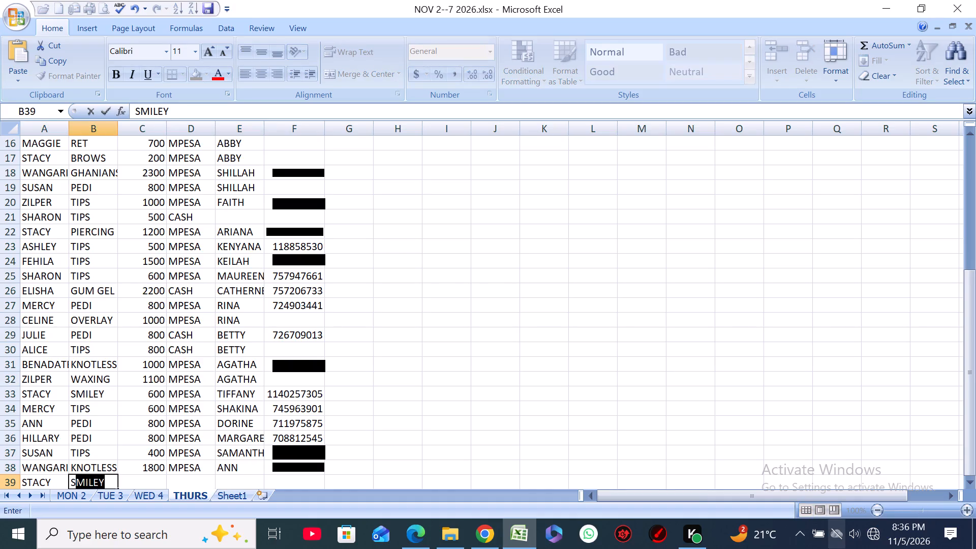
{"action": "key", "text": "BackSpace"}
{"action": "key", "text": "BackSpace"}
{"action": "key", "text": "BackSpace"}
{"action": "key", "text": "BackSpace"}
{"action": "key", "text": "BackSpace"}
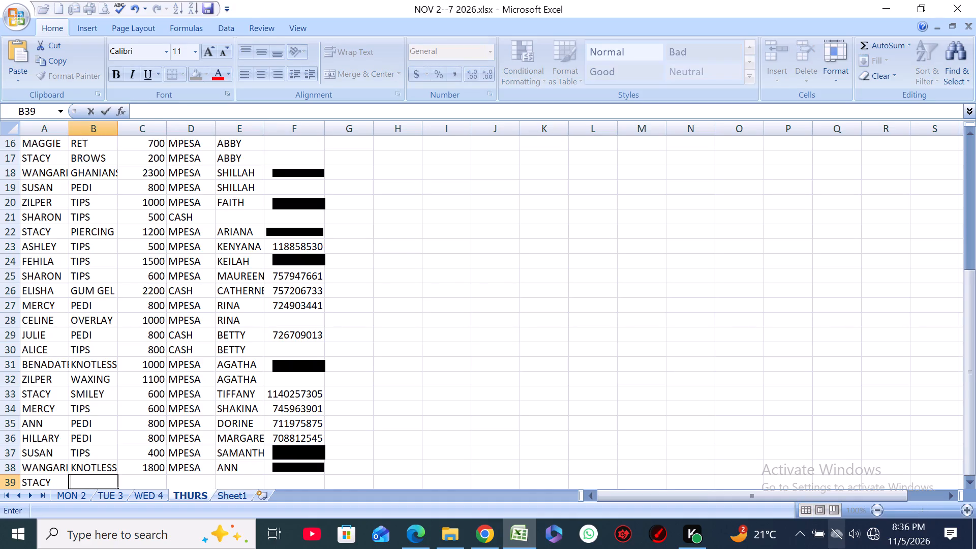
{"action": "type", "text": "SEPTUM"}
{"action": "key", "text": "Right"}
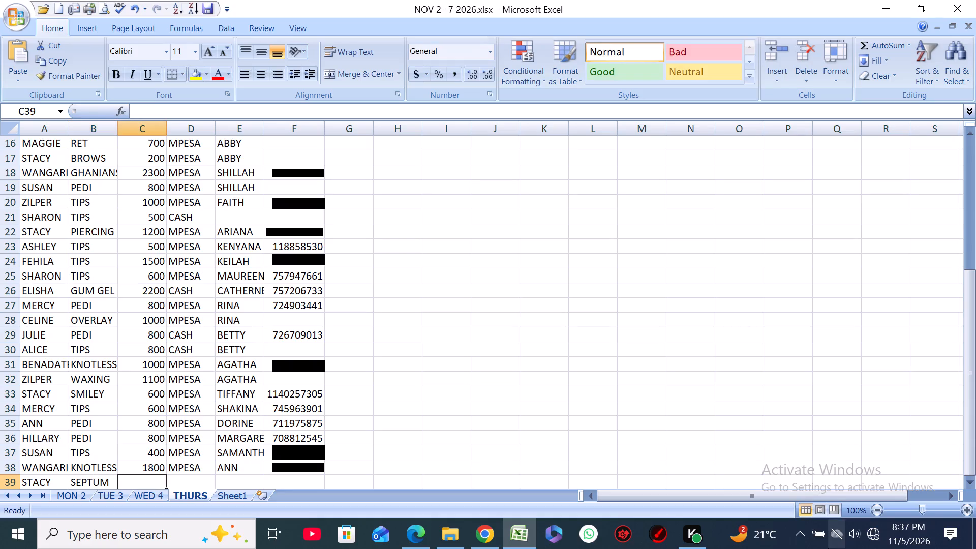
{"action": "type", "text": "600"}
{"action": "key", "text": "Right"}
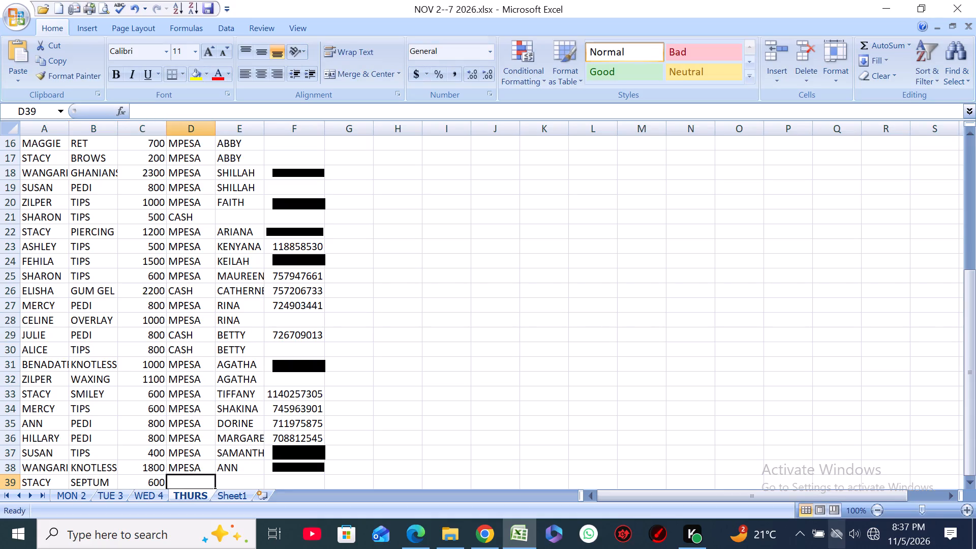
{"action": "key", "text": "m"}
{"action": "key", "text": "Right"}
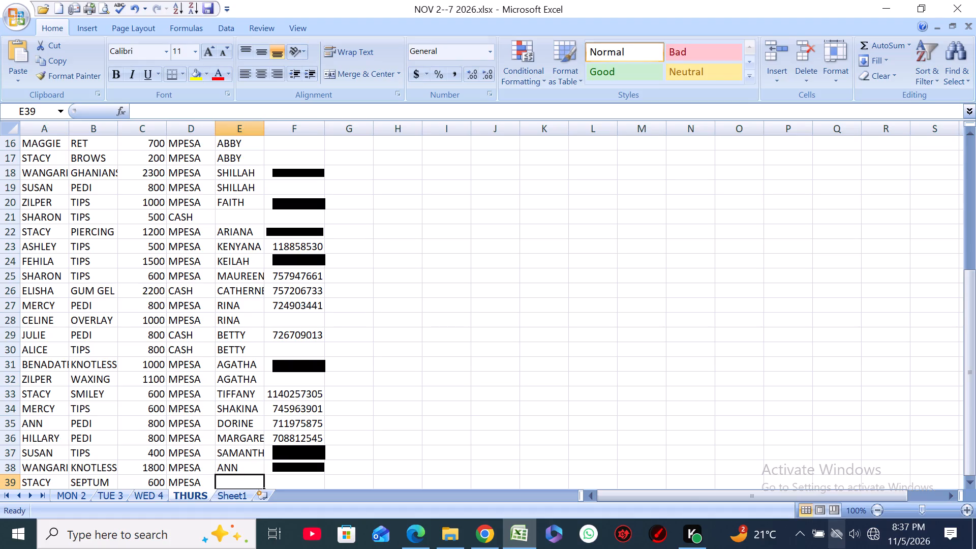
Add client KITUI and the client's contact number to the SEPTUM entry in row 39.
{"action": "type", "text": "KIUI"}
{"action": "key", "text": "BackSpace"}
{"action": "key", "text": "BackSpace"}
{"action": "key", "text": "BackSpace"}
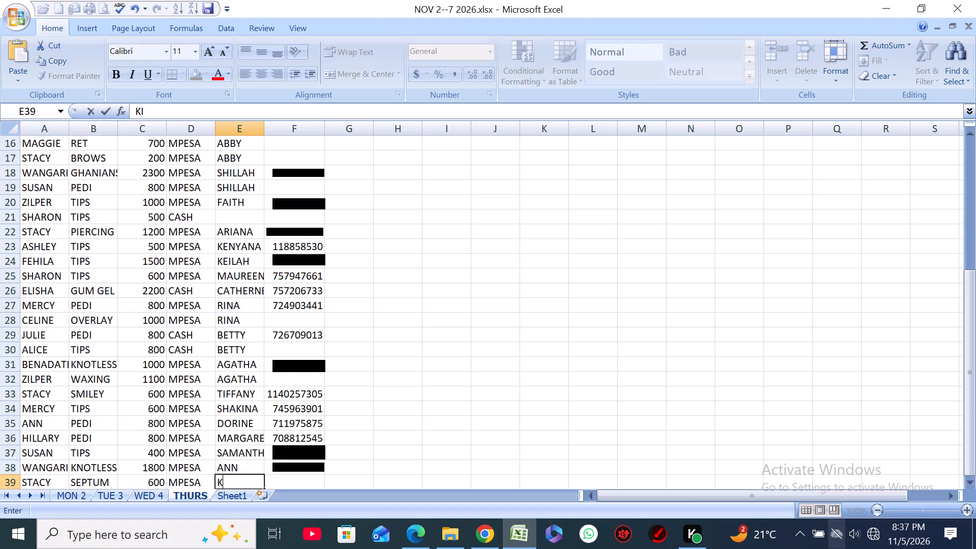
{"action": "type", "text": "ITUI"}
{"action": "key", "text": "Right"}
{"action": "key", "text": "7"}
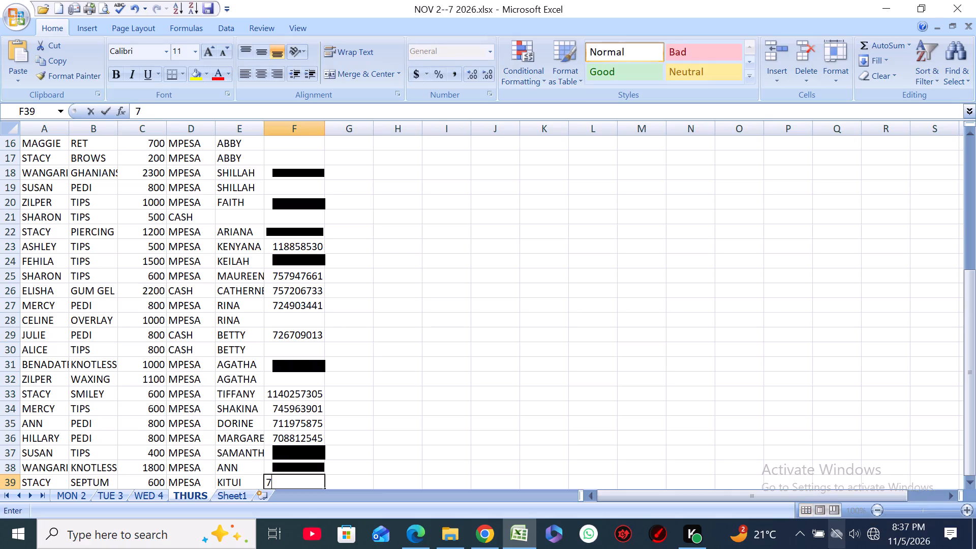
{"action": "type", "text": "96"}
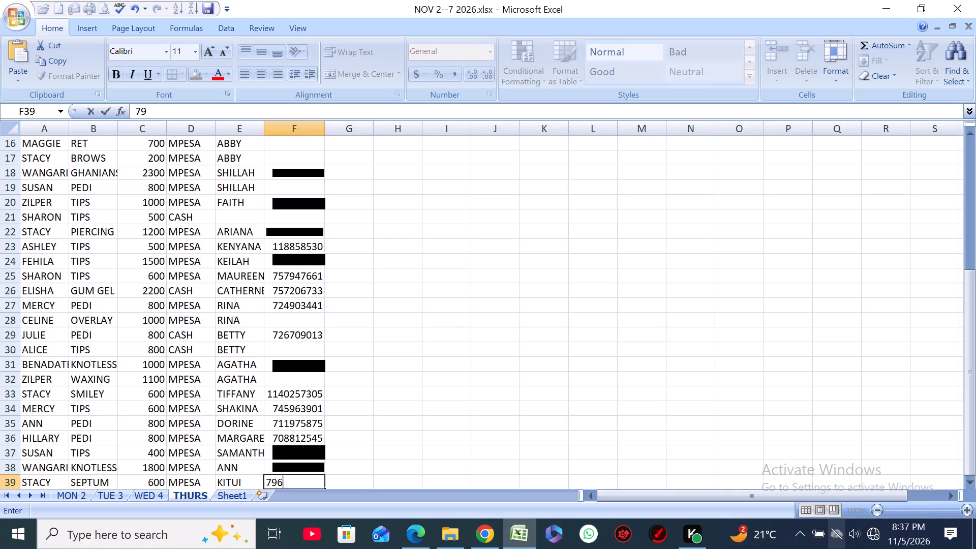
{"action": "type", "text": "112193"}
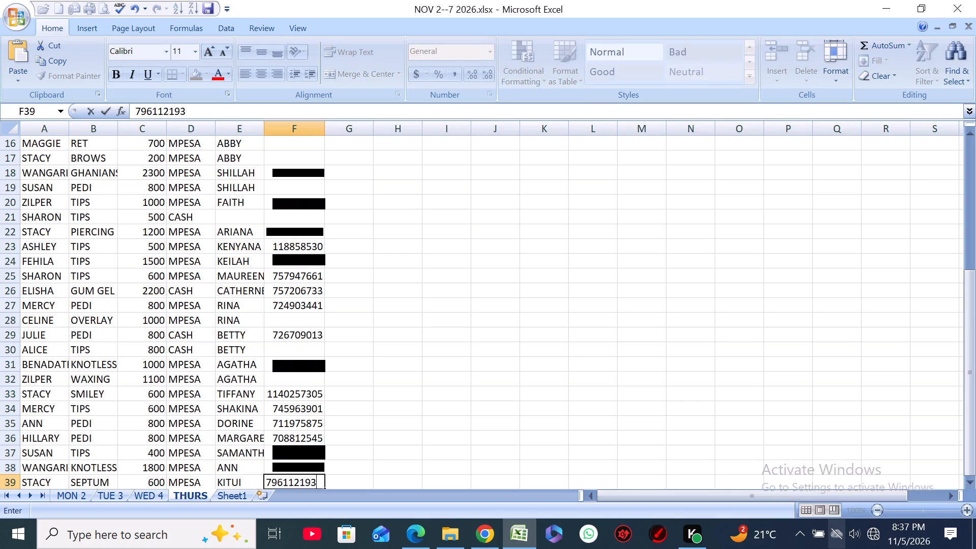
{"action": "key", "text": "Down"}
Start the row 40 record with technician STACY, service SEPTUM, amount 600 and payment MPESA.
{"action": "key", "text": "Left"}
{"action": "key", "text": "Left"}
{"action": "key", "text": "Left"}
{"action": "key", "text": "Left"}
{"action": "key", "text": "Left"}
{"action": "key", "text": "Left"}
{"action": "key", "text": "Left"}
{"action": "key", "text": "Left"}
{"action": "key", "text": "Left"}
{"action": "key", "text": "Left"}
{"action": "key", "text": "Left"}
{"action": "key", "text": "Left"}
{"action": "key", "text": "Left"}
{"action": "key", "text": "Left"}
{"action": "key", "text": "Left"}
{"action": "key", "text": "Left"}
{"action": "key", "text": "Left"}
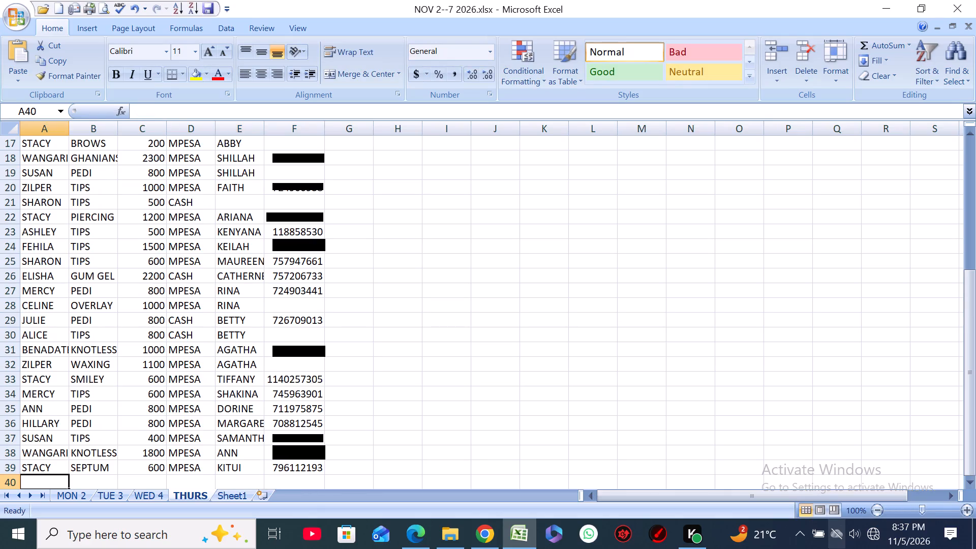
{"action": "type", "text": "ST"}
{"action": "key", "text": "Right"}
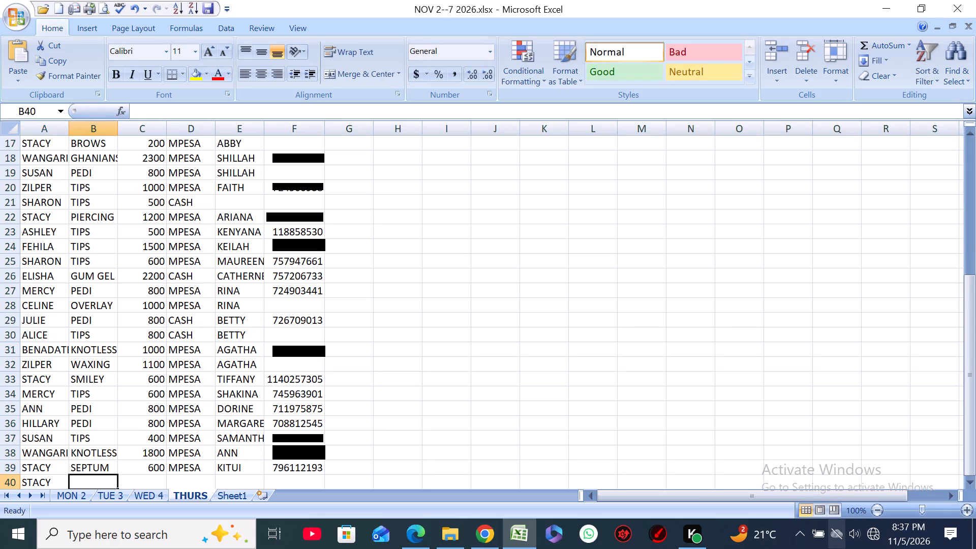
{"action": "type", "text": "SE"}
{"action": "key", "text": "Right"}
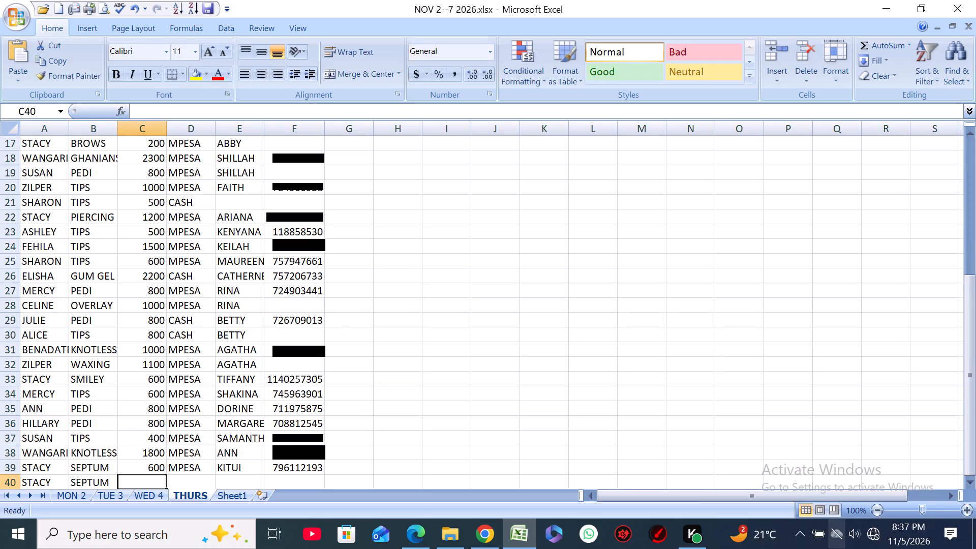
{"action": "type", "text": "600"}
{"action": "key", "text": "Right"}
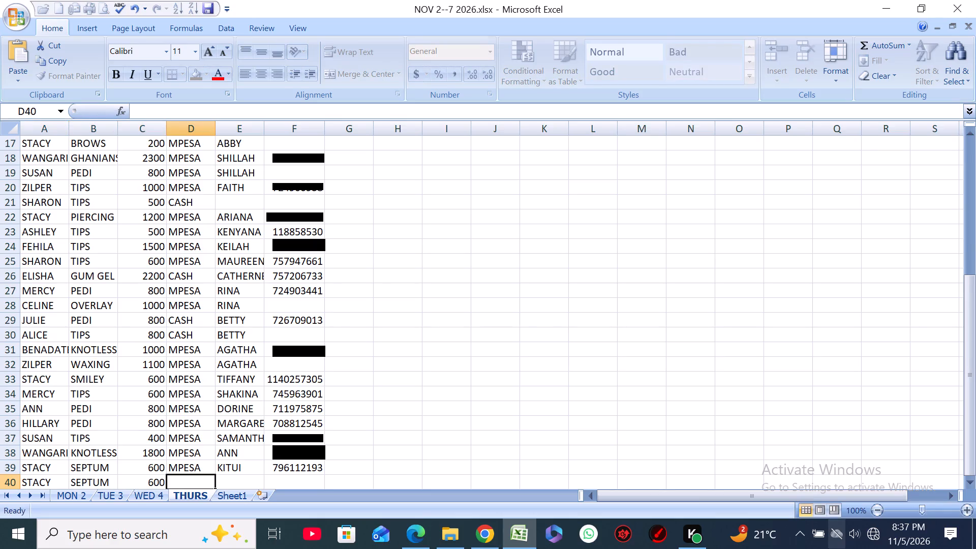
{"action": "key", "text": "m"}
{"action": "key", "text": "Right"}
Add client JESSICA and her contact number to the SEPTUM entry in row 40.
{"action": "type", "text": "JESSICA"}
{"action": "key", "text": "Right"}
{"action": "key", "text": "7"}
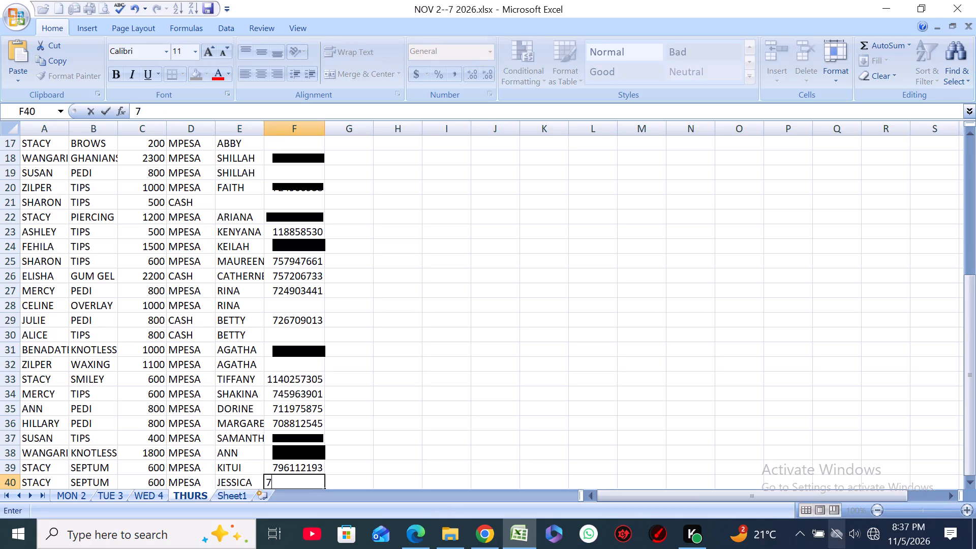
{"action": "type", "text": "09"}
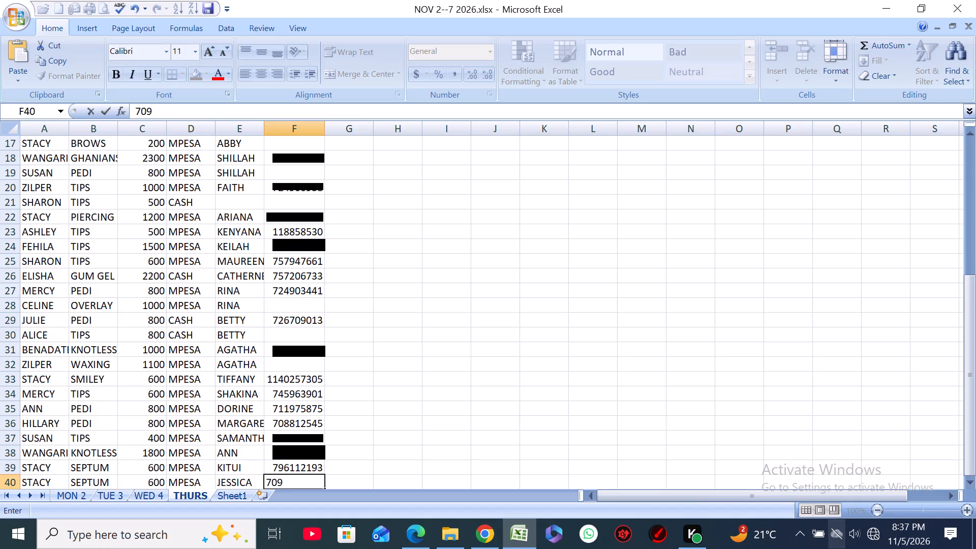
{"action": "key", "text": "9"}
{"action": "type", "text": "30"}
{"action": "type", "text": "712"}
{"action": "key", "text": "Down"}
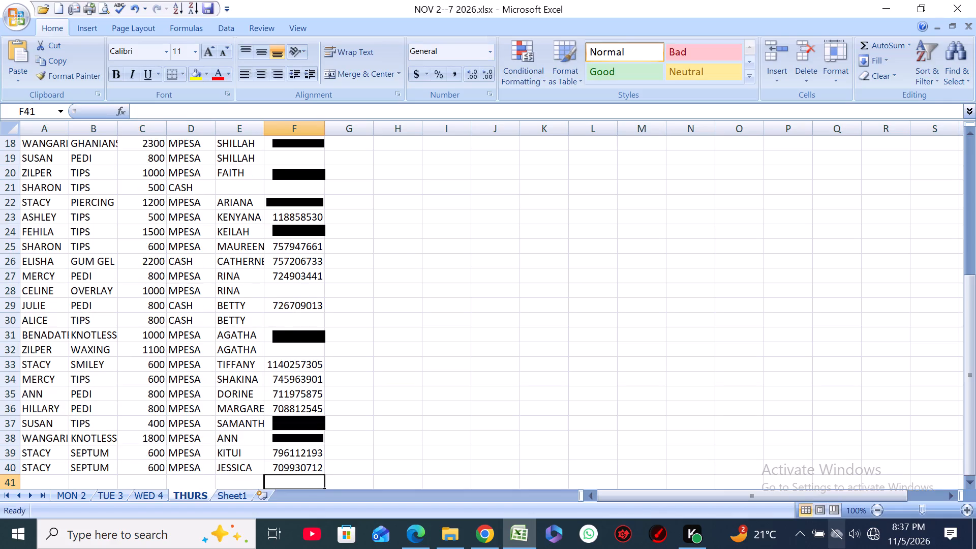
Start the row 41 record with technician STACY, service SEPTUM, amount 600 and payment MPESA.
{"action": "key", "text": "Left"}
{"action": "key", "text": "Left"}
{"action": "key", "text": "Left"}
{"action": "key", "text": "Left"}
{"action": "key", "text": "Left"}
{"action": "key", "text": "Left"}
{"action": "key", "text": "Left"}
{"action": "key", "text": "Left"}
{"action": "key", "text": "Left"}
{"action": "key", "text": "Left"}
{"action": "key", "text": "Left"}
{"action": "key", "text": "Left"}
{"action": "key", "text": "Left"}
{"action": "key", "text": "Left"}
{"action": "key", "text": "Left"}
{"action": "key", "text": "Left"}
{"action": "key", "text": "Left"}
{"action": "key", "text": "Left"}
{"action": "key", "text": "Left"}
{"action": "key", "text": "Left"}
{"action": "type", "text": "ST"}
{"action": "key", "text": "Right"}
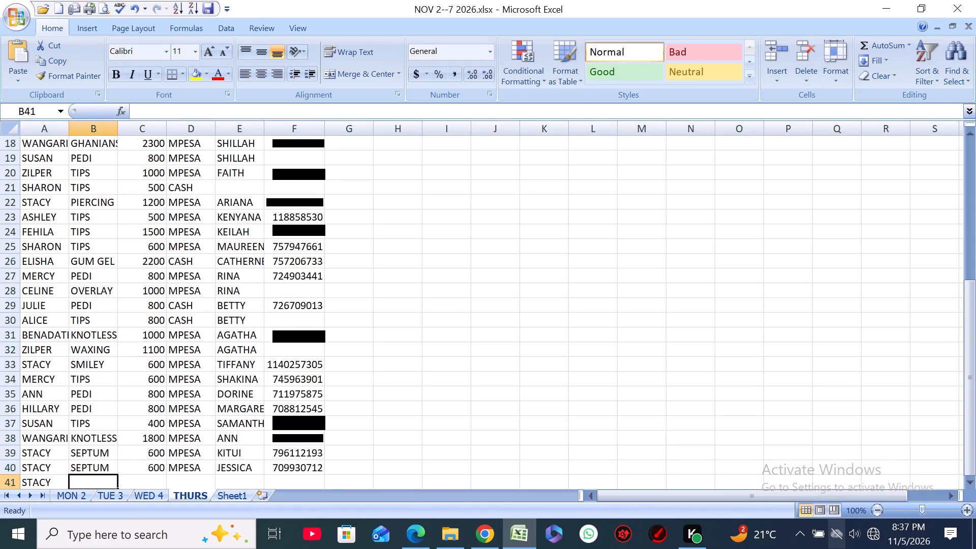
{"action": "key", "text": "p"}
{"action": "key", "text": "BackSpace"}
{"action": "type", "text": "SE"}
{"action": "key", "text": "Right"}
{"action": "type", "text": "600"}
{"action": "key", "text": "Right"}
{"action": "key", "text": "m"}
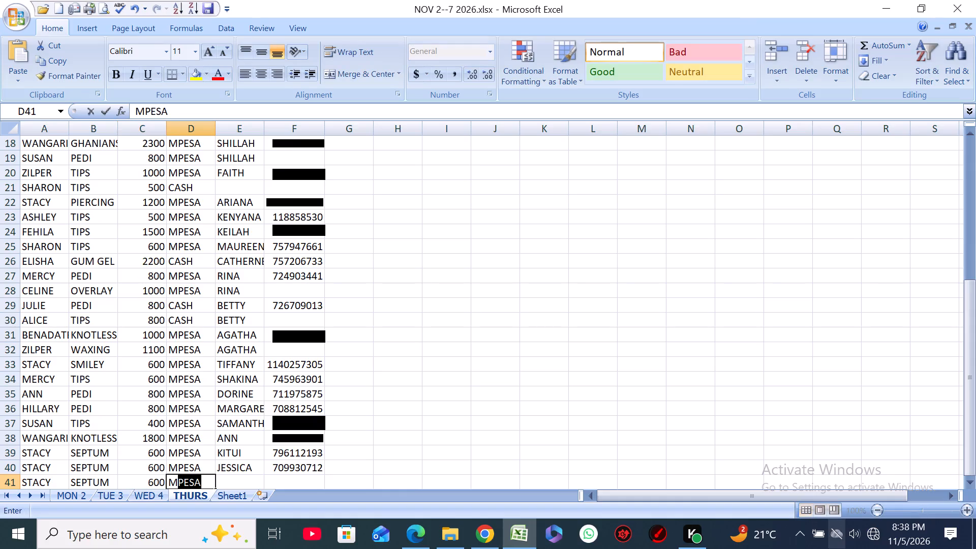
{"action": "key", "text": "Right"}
Add client GRACE and her contact number to the SEPTUM entry in row 41.
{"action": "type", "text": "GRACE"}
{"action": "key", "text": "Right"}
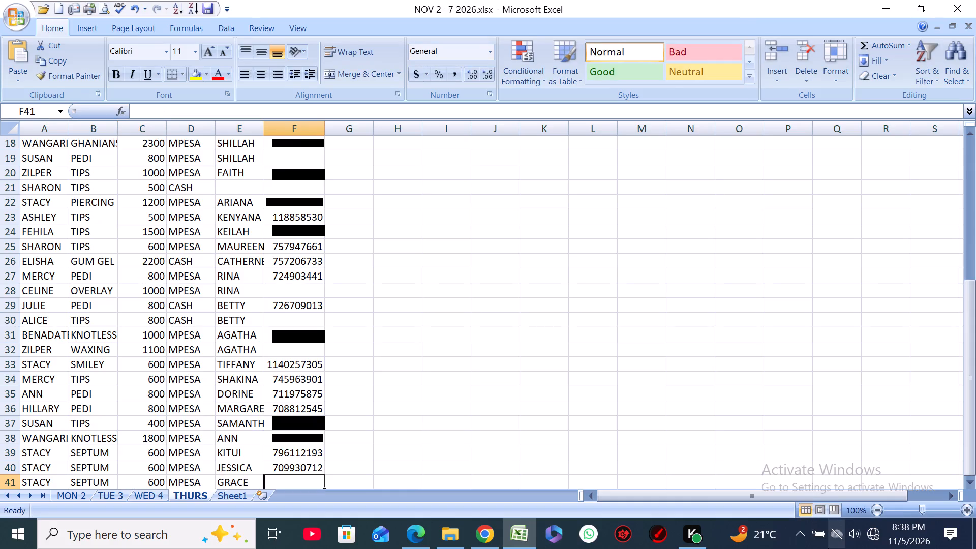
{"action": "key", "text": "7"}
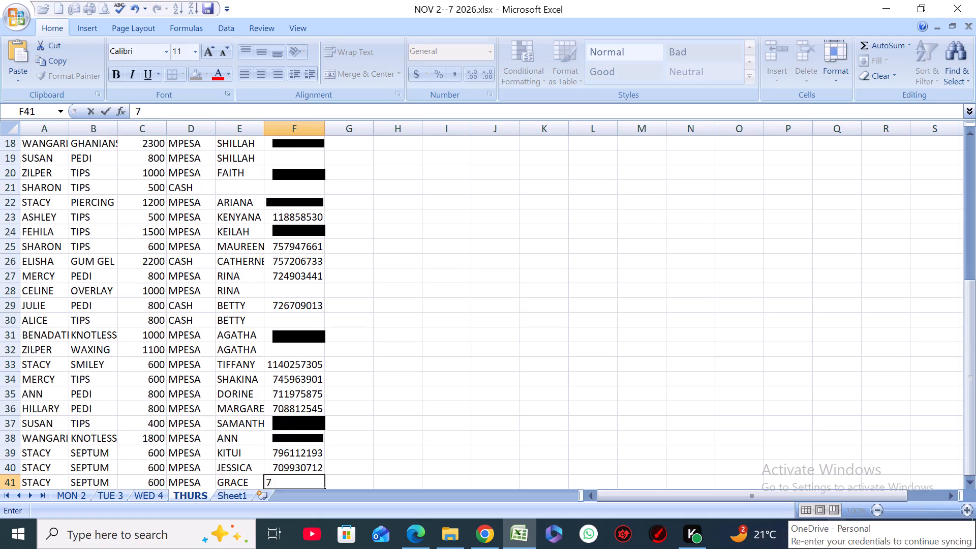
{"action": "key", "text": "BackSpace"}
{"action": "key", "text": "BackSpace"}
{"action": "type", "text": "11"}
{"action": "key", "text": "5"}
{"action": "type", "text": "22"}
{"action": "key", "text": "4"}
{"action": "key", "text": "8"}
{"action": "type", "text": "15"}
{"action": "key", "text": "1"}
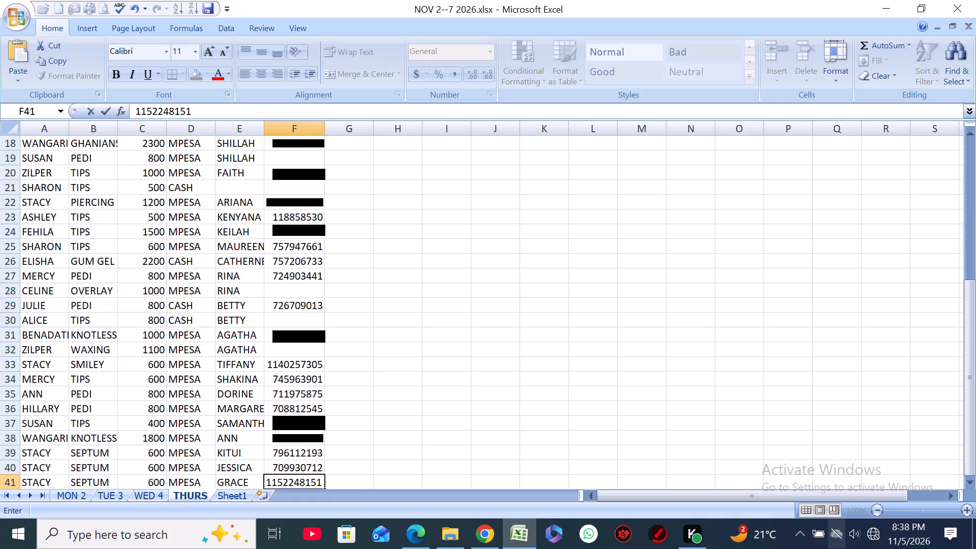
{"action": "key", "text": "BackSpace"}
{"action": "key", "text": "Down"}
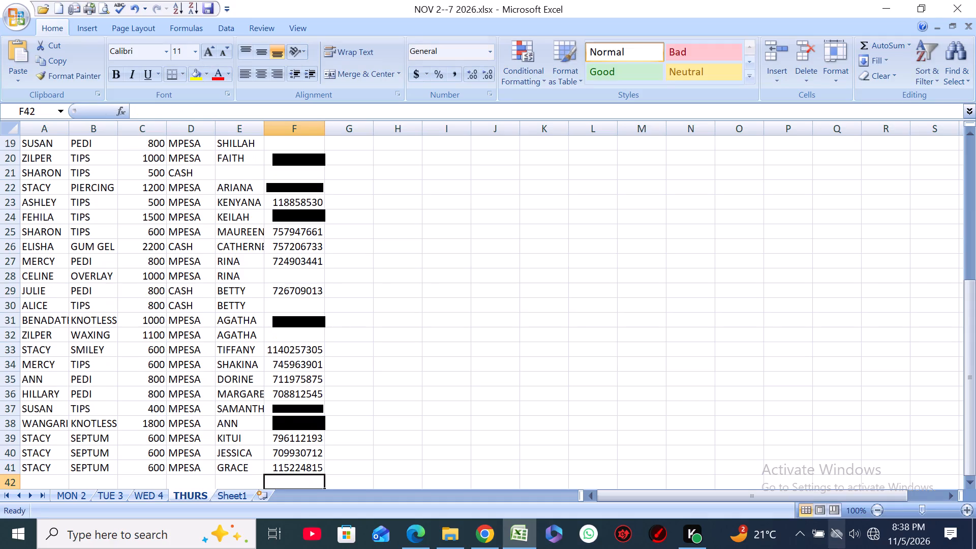
Go to the technician cell of row 42 to begin the next transaction record.
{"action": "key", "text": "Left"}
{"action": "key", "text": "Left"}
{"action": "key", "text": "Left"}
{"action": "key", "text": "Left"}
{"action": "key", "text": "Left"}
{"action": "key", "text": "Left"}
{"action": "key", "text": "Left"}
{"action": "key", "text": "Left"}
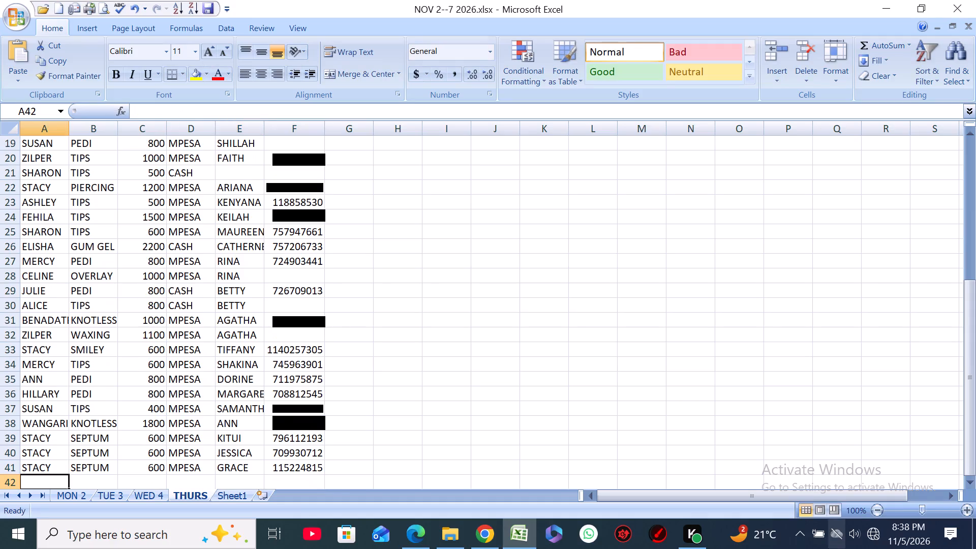
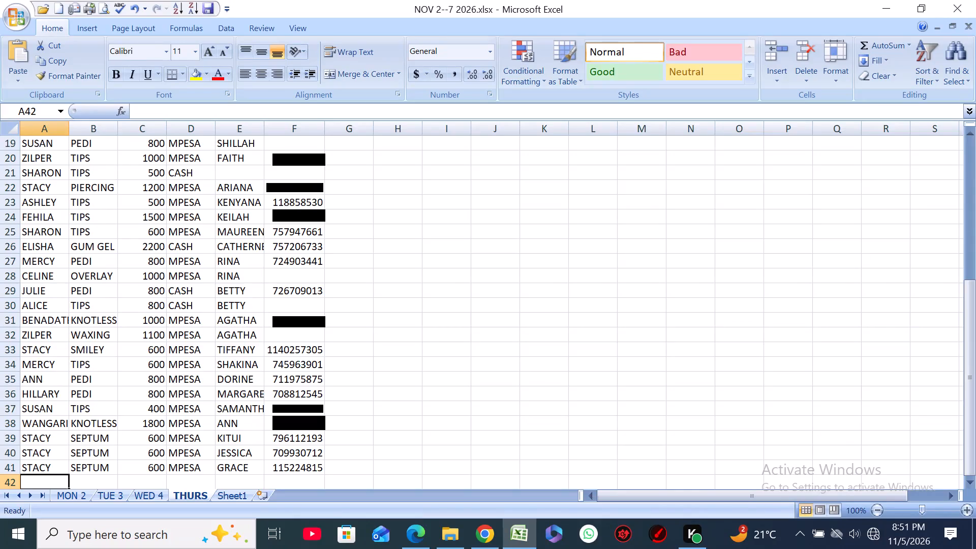
Start the row 42 record with the same technician as row 31, service KNOTLESS, amount 1400 and payment CASH.
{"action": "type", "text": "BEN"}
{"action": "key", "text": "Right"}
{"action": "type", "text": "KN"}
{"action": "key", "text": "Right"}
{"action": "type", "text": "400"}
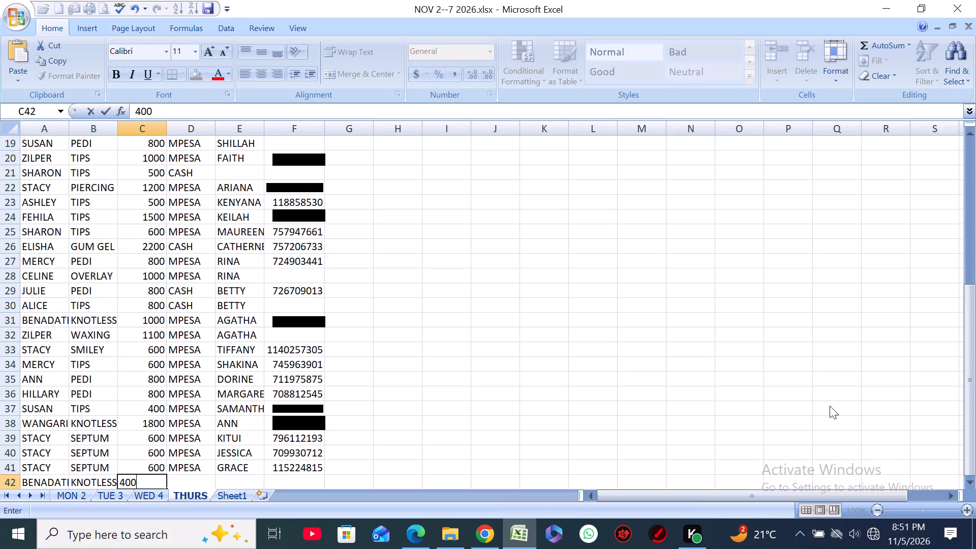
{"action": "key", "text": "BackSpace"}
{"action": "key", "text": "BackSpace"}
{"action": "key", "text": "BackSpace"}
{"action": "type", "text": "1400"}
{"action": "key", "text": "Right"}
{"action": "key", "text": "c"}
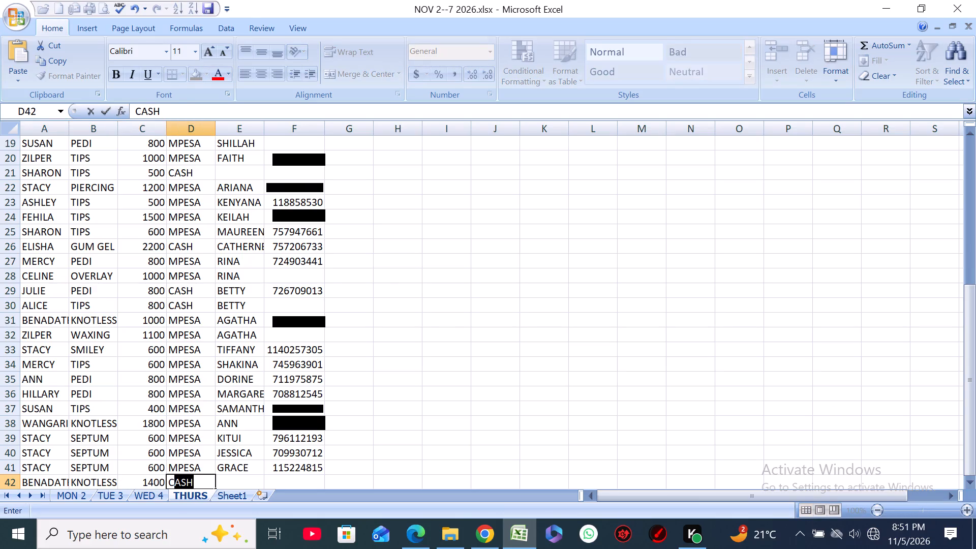
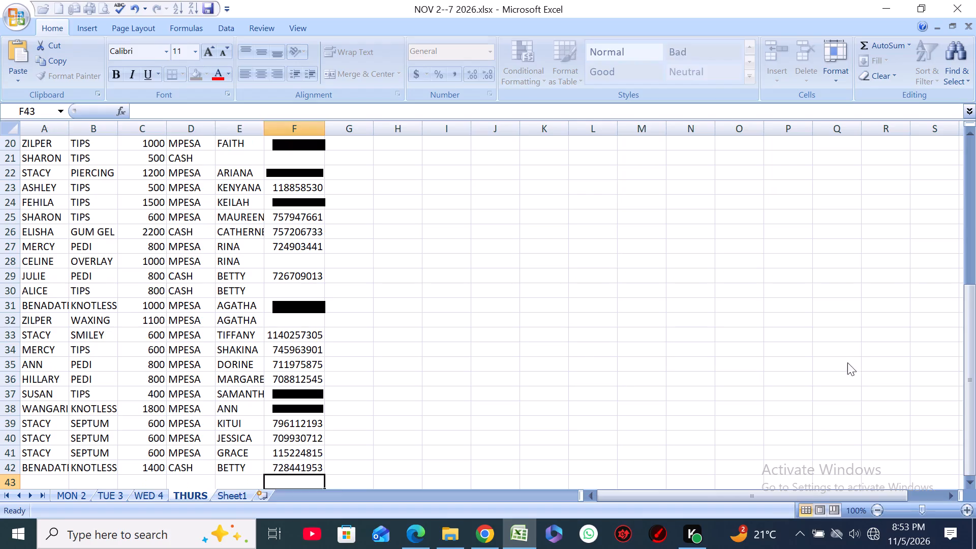
Start the row 43 record with technician MAGGIE, service RET, amount 1200 and payment CASH.
{"action": "key", "text": "Left"}
{"action": "key", "text": "Left"}
{"action": "key", "text": "Left"}
{"action": "key", "text": "Left"}
{"action": "key", "text": "Left"}
{"action": "key", "text": "Left"}
{"action": "key", "text": "Left"}
{"action": "key", "text": "Left"}
{"action": "key", "text": "Left"}
{"action": "key", "text": "Left"}
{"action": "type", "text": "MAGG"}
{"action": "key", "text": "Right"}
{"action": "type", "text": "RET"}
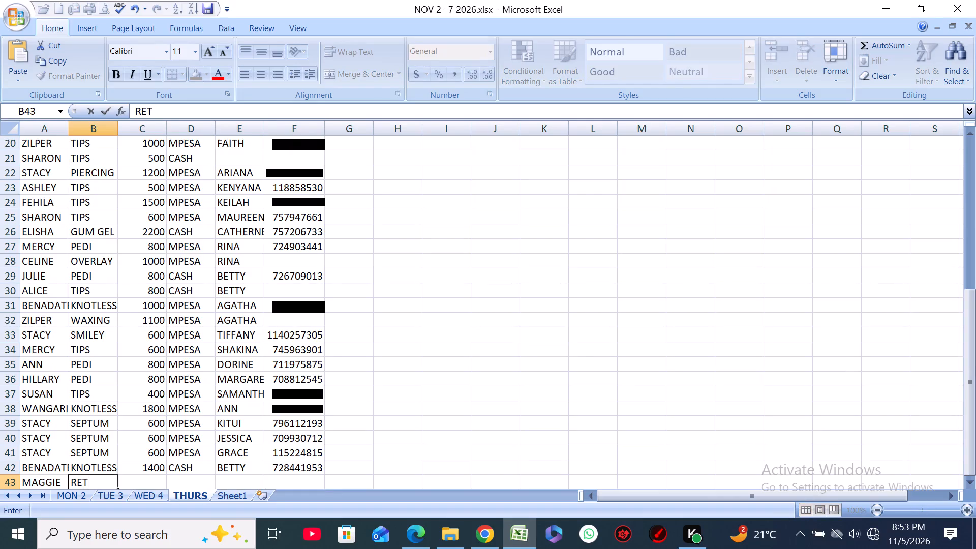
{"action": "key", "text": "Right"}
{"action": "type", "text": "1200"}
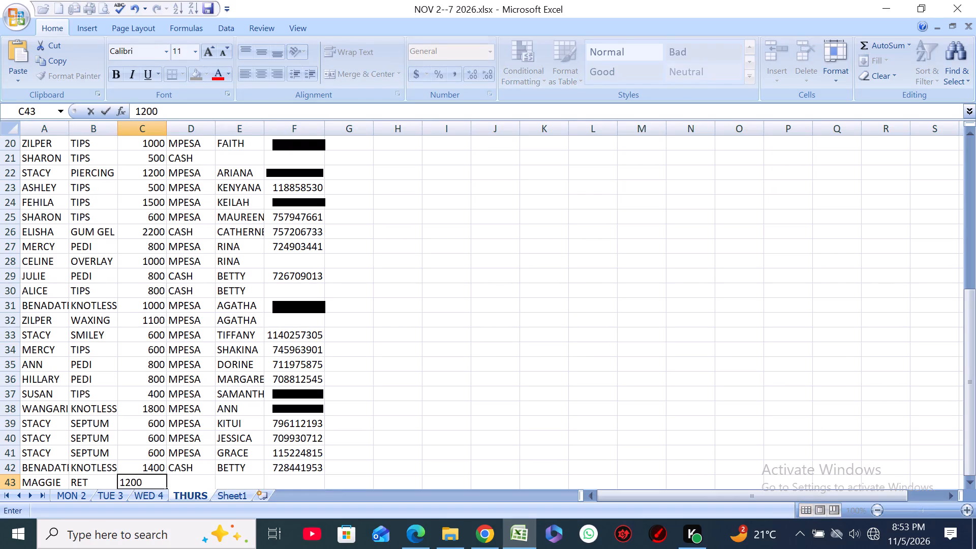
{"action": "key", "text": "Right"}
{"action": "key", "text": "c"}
Complete row 43 with client name LORAINNE and the client's contact number.
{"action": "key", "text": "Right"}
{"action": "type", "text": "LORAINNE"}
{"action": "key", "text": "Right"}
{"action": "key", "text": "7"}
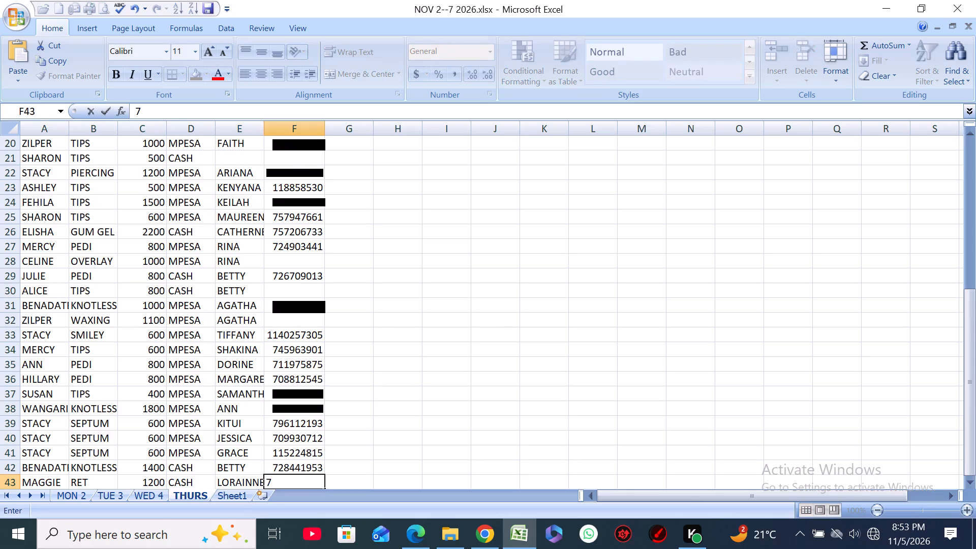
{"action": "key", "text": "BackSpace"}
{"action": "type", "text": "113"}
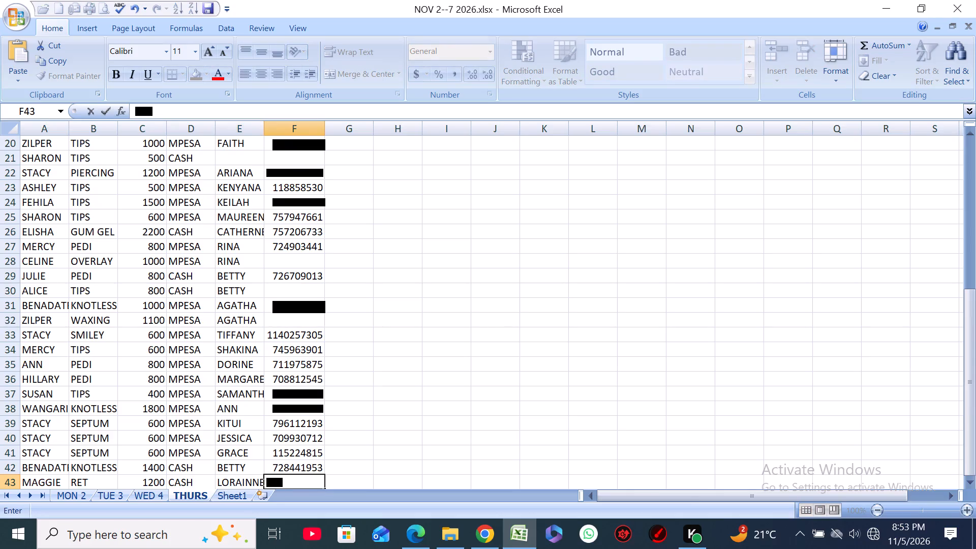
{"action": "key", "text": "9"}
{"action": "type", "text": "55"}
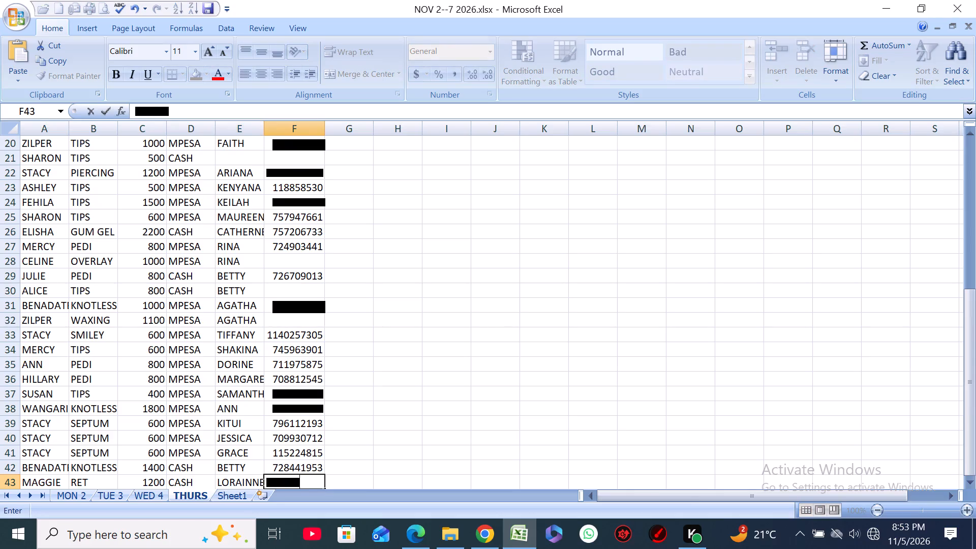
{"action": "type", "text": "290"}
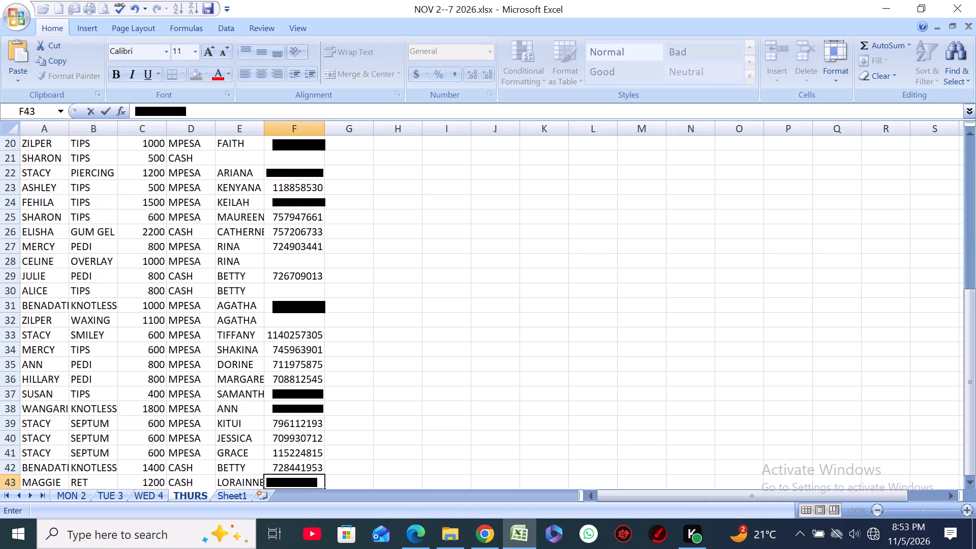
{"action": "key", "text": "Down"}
Start the row 44 record with technician ESTHER.
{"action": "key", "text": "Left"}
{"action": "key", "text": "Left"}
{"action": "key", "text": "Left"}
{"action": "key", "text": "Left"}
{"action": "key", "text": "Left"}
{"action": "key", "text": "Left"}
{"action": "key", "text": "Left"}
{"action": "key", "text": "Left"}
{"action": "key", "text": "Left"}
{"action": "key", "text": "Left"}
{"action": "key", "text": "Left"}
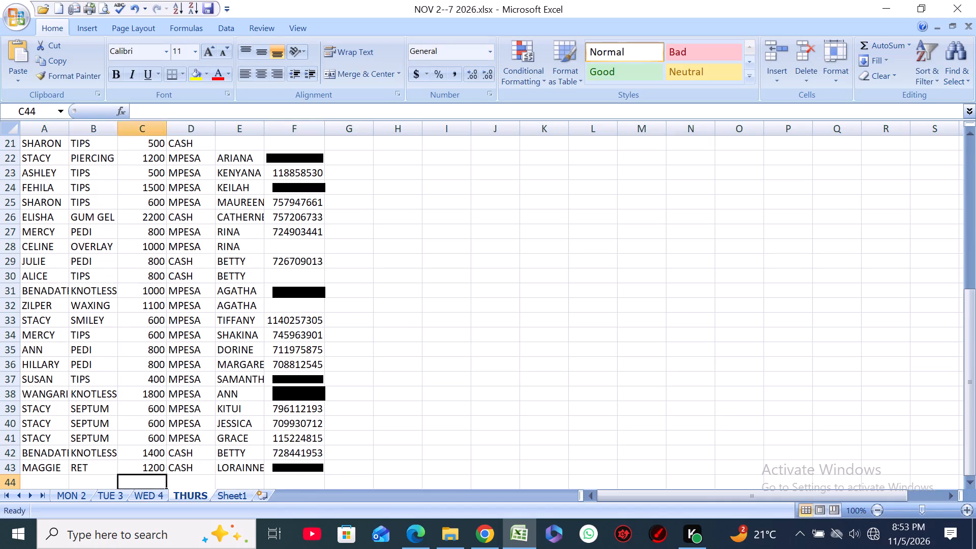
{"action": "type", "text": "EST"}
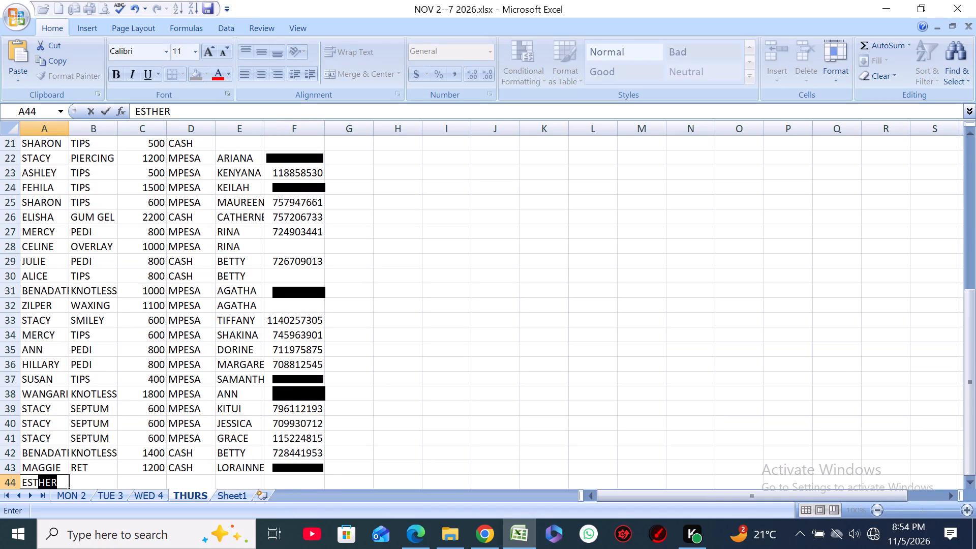
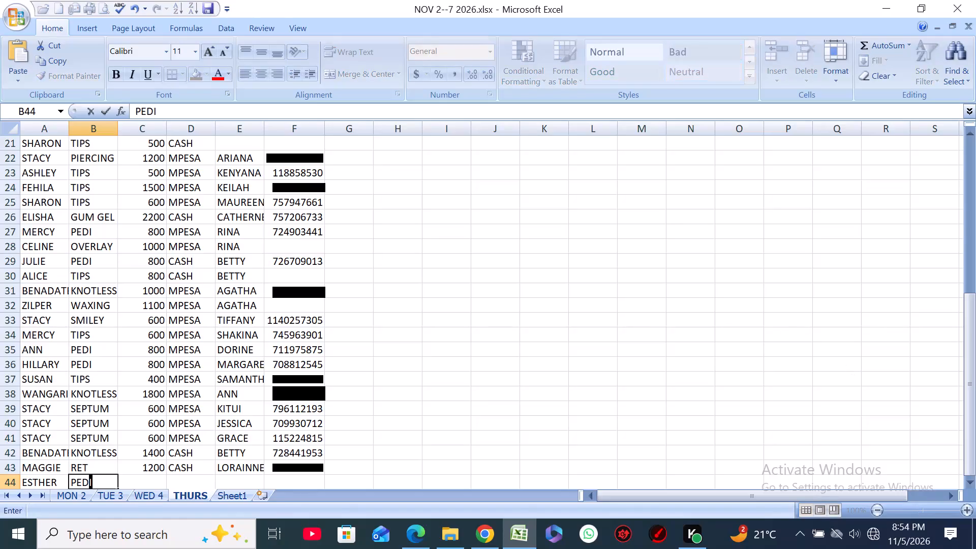
Complete row 44 with service PEDI, amount 800, payment CASH and client name LORAINNE.
{"action": "key", "text": "Right"}
{"action": "type", "text": "80"}
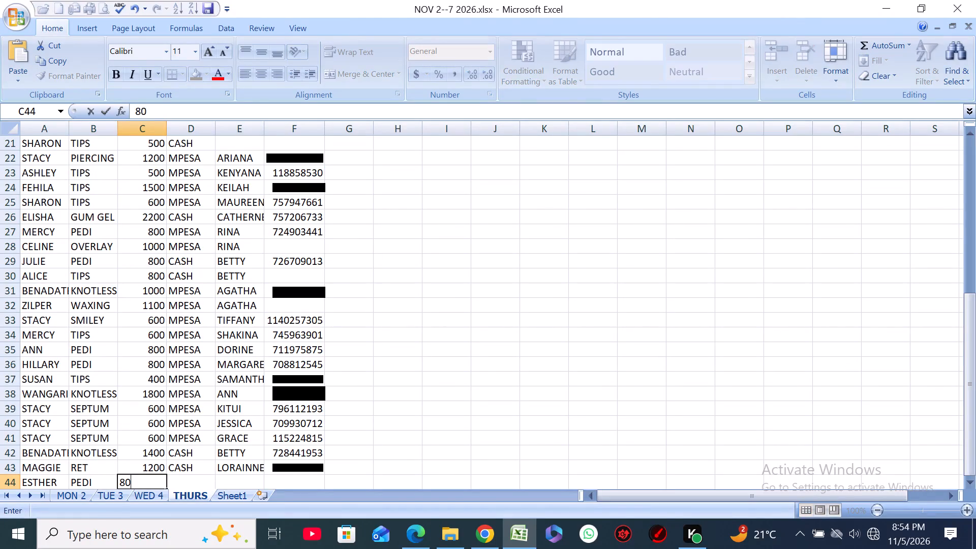
{"action": "key", "text": "0"}
{"action": "key", "text": "Right"}
{"action": "key", "text": "c"}
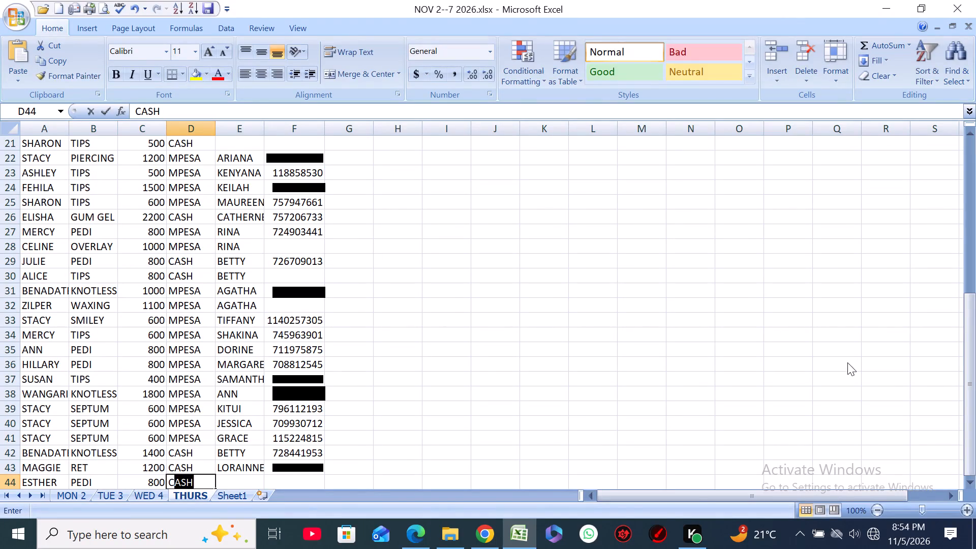
{"action": "key", "text": "Right"}
{"action": "type", "text": "LO"}
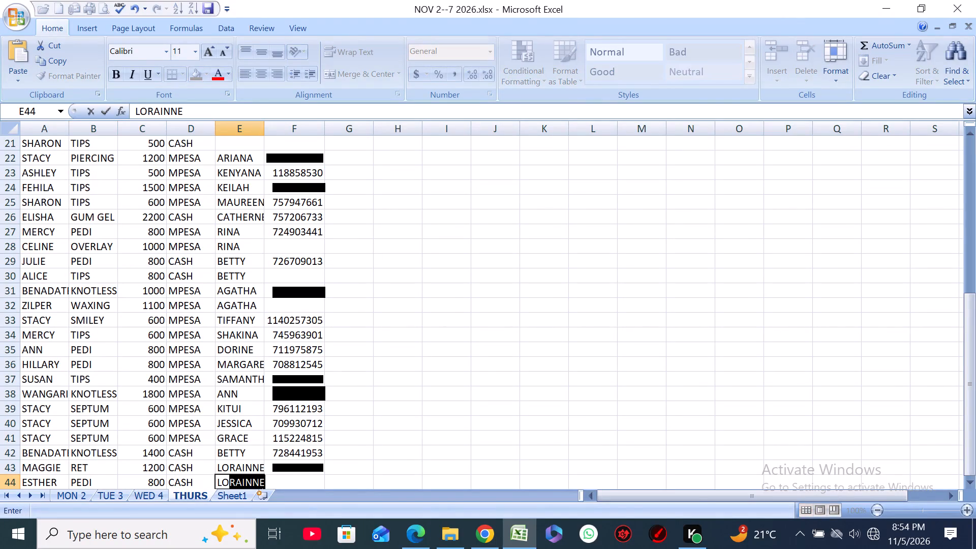
{"action": "key", "text": "Down"}
Start the row 45 record with technician FEHILA, service TIPS, amount 1000 and payment CASH.
{"action": "key", "text": "Left"}
{"action": "key", "text": "Left"}
{"action": "key", "text": "Left"}
{"action": "key", "text": "Left"}
{"action": "key", "text": "Left"}
{"action": "key", "text": "Left"}
{"action": "key", "text": "Left"}
{"action": "key", "text": "Left"}
{"action": "key", "text": "Left"}
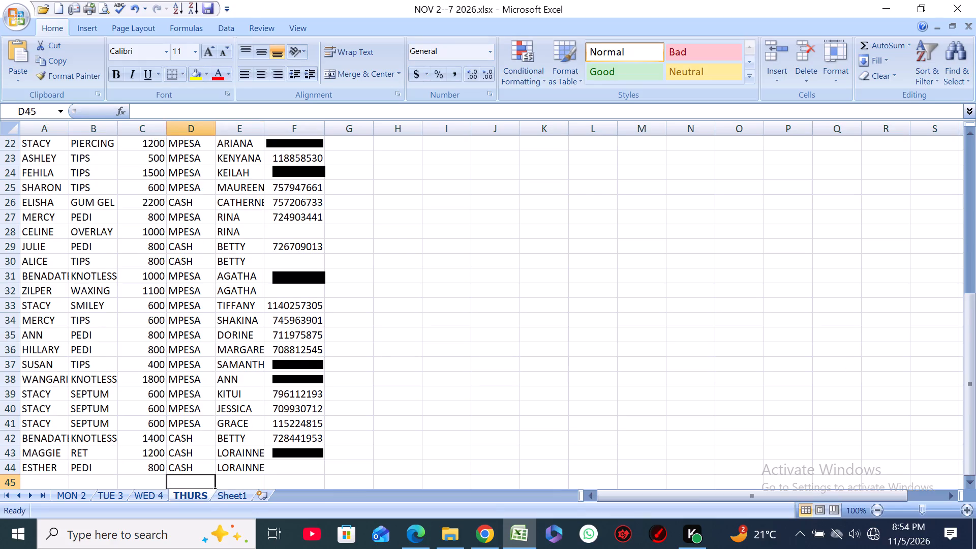
{"action": "type", "text": "FE"}
{"action": "key", "text": "Right"}
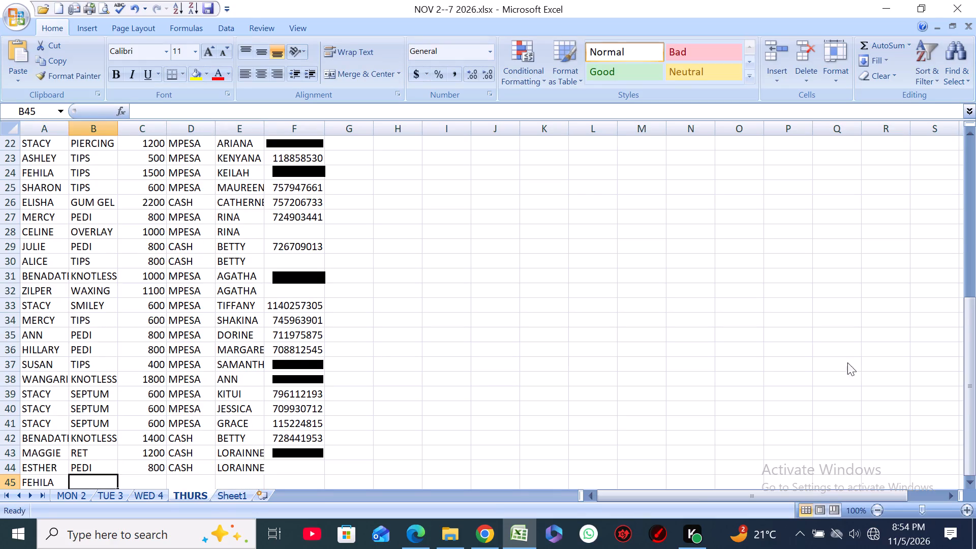
{"action": "key", "text": "t"}
{"action": "key", "text": "Right"}
{"action": "type", "text": "1000"}
{"action": "key", "text": "Right"}
{"action": "key", "text": "c"}
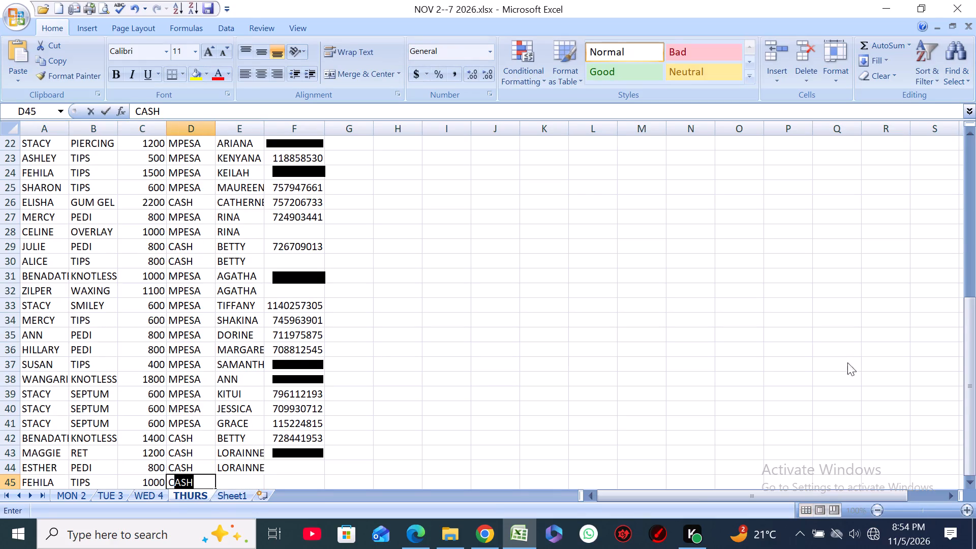
{"action": "key", "text": "Right"}
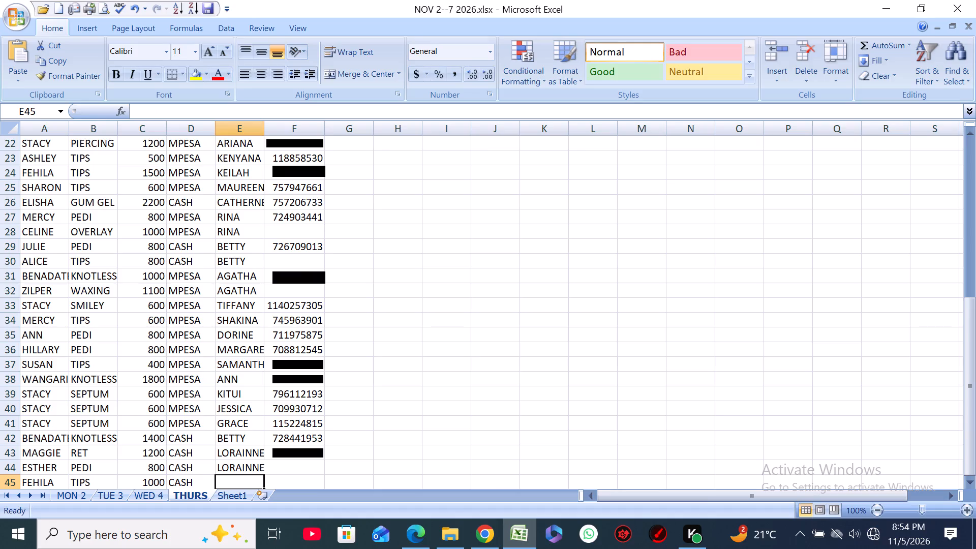
Add client name PAROTI and the contact entry 7 to row 45.
{"action": "type", "text": "PAR"}
{"action": "type", "text": "OTI"}
{"action": "key", "text": "Right"}
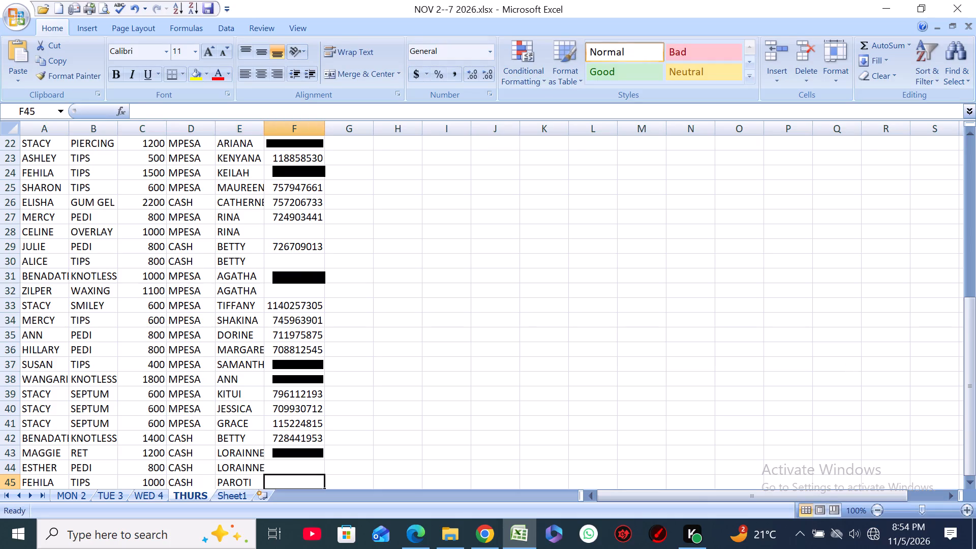
{"action": "key", "text": "7"}
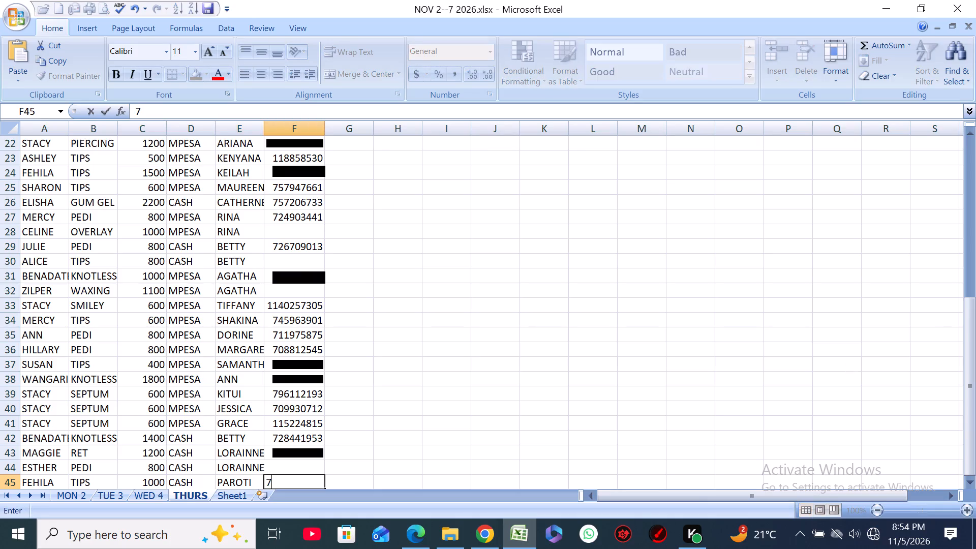
{"action": "key", "text": "Down"}
Fill in row 46 with technician SUSAN, service TIPS, amount 900, payment CASH and client name PAROTI.
{"action": "key", "text": "Left"}
{"action": "key", "text": "Left"}
{"action": "key", "text": "Left"}
{"action": "key", "text": "Left"}
{"action": "key", "text": "Left"}
{"action": "key", "text": "Left"}
{"action": "key", "text": "Left"}
{"action": "key", "text": "Left"}
{"action": "key", "text": "Left"}
{"action": "key", "text": "Left"}
{"action": "key", "text": "Left"}
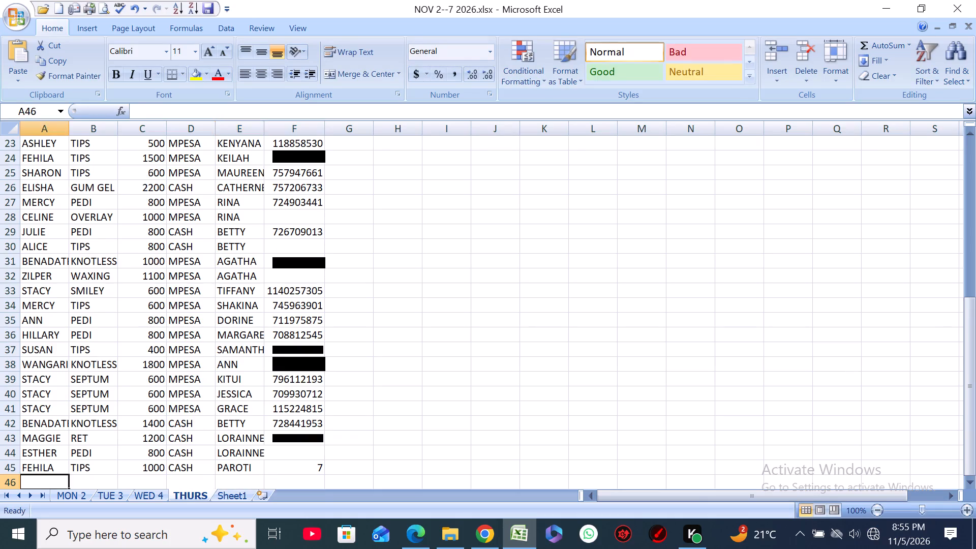
{"action": "type", "text": "SUSAN"}
{"action": "key", "text": "Right"}
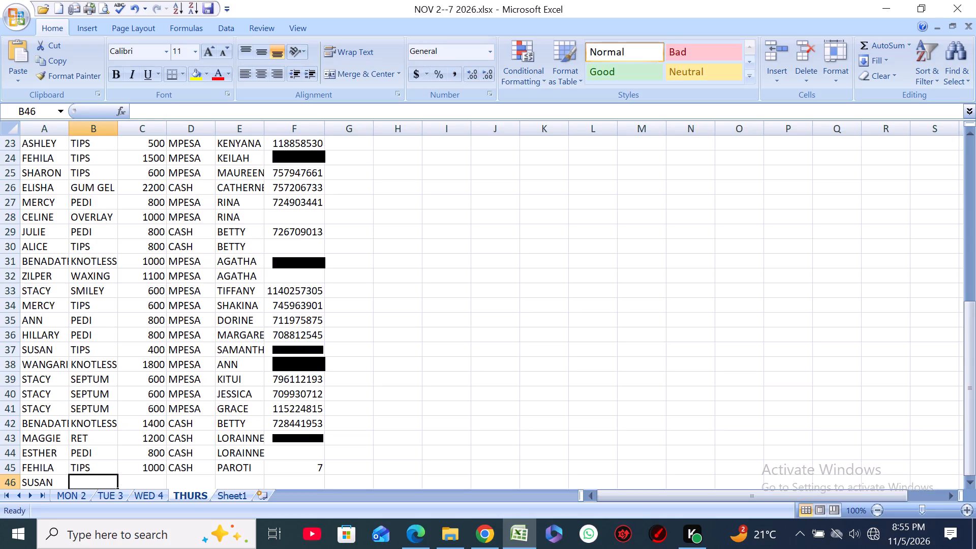
{"action": "type", "text": "TI"}
{"action": "key", "text": "Right"}
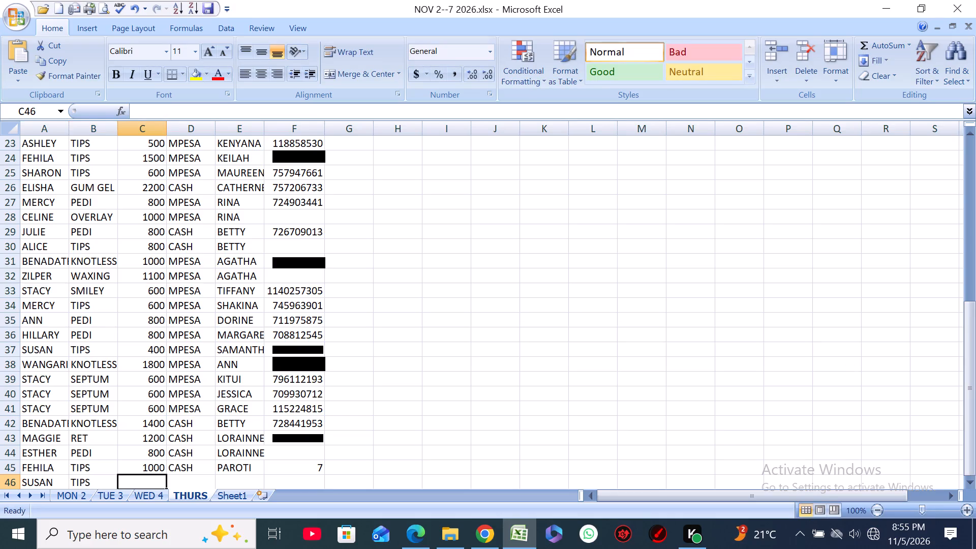
{"action": "type", "text": "900"}
{"action": "key", "text": "Right"}
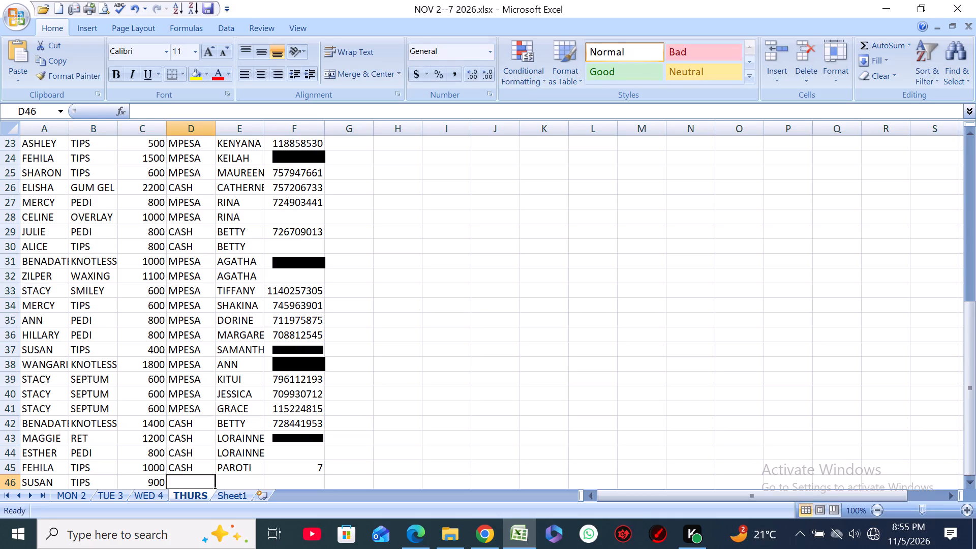
{"action": "key", "text": "c"}
{"action": "key", "text": "Right"}
{"action": "type", "text": "PA"}
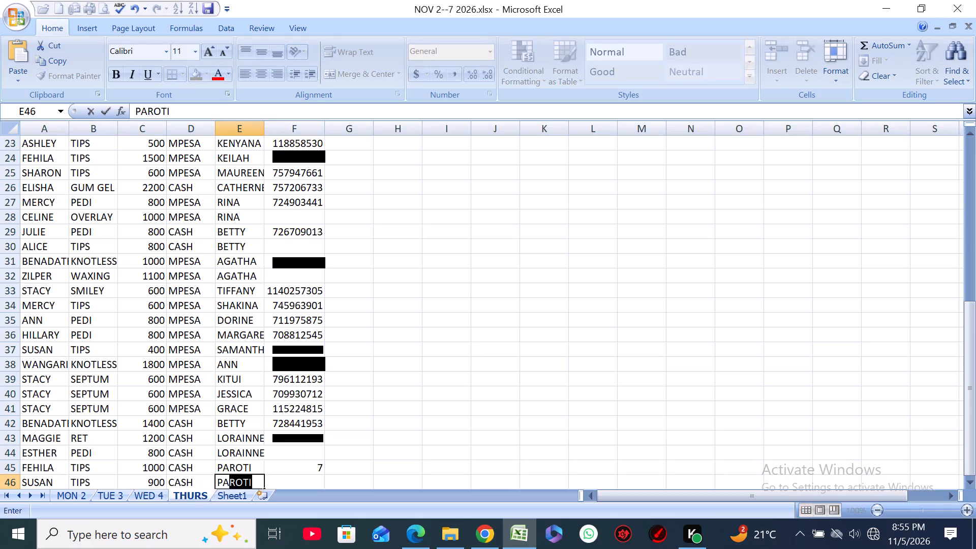
{"action": "key", "text": "Down"}
Fill in row 47 with technician NJERI, service TIPS, amount 800, payment MPESA and V in the client name cell.
{"action": "key", "text": "Left"}
{"action": "key", "text": "Left"}
{"action": "key", "text": "Left"}
{"action": "key", "text": "Left"}
{"action": "key", "text": "Left"}
{"action": "key", "text": "Left"}
{"action": "key", "text": "Left"}
{"action": "key", "text": "Left"}
{"action": "key", "text": "Left"}
{"action": "key", "text": "Left"}
{"action": "key", "text": "Left"}
{"action": "key", "text": "Left"}
{"action": "key", "text": "Left"}
{"action": "key", "text": "Left"}
{"action": "key", "text": "Left"}
{"action": "key", "text": "Left"}
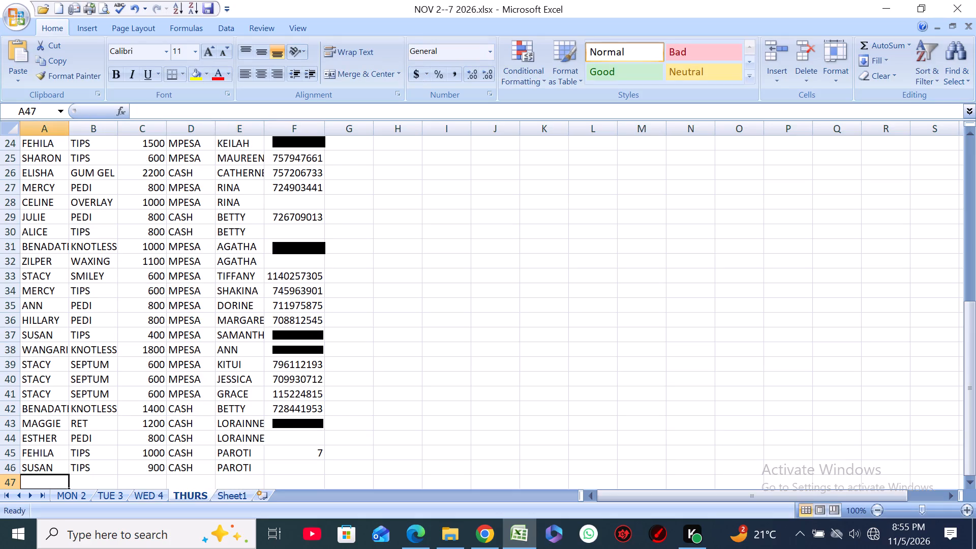
{"action": "type", "text": "NJERI"}
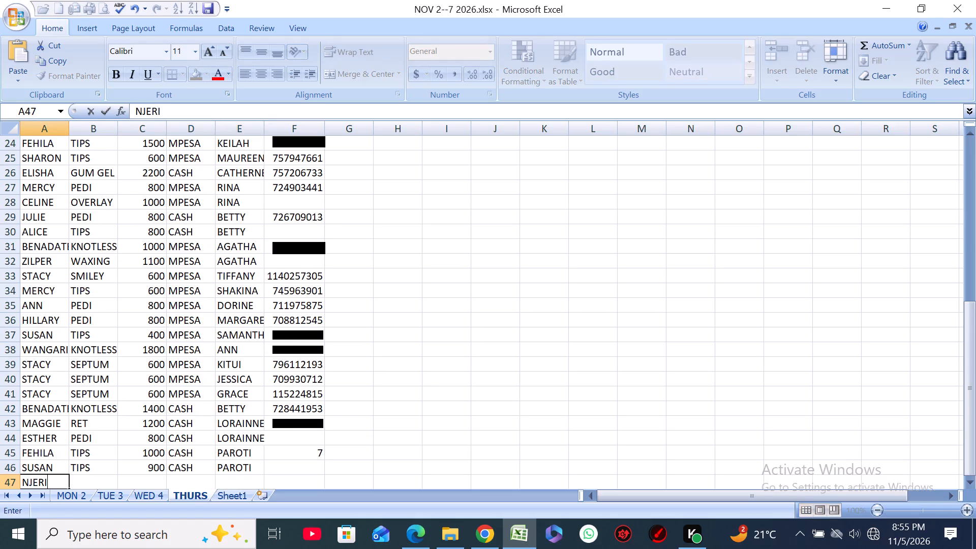
{"action": "key", "text": "Right"}
{"action": "type", "text": "TI"}
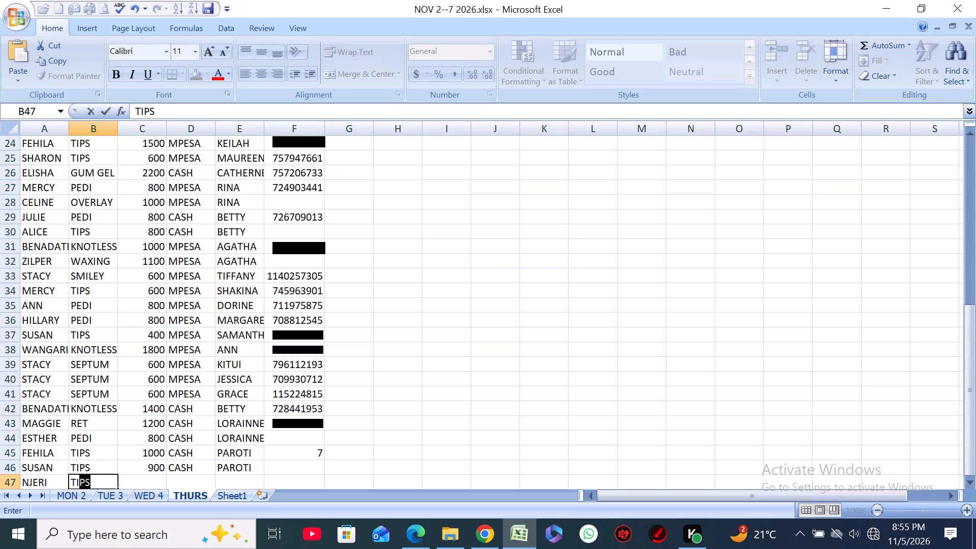
{"action": "key", "text": "Right"}
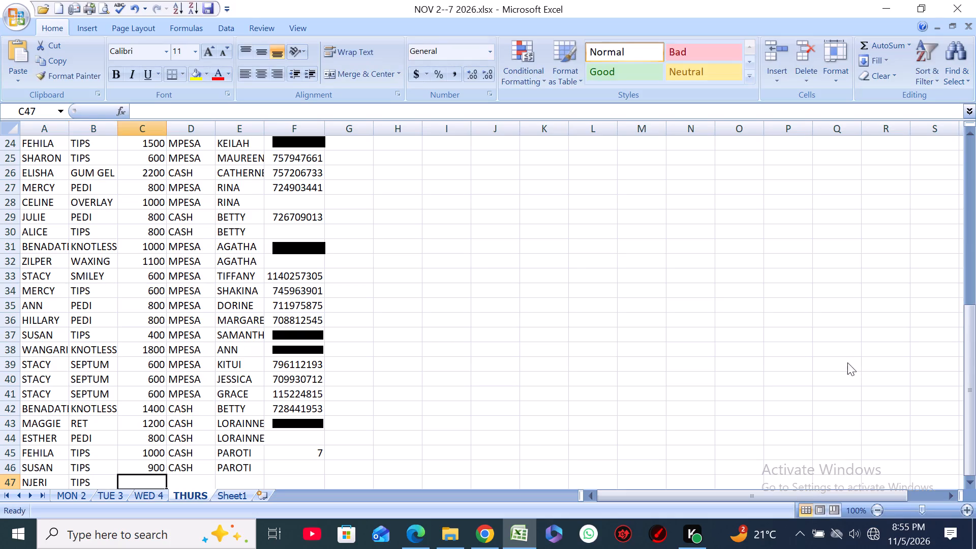
{"action": "type", "text": "800"}
{"action": "key", "text": "Right"}
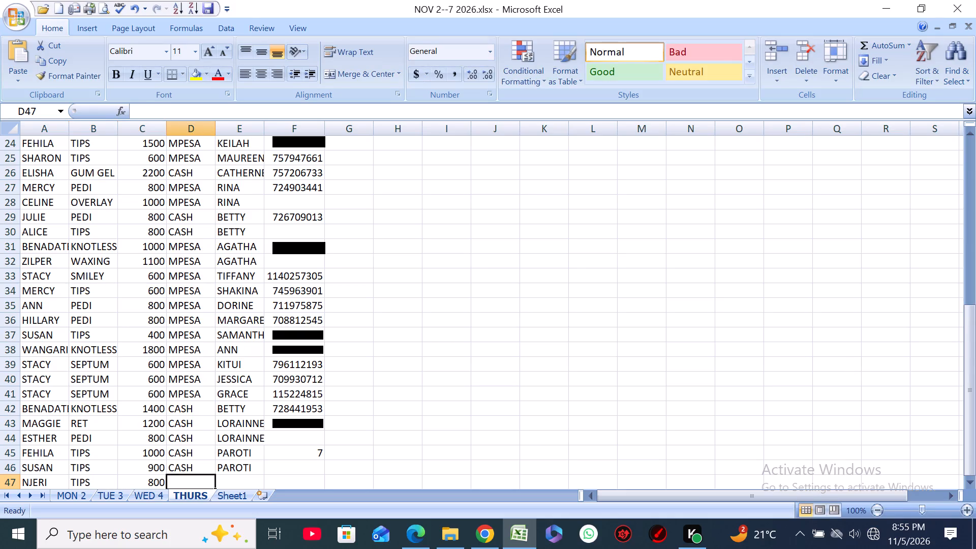
{"action": "key", "text": "m"}
{"action": "key", "text": "Right"}
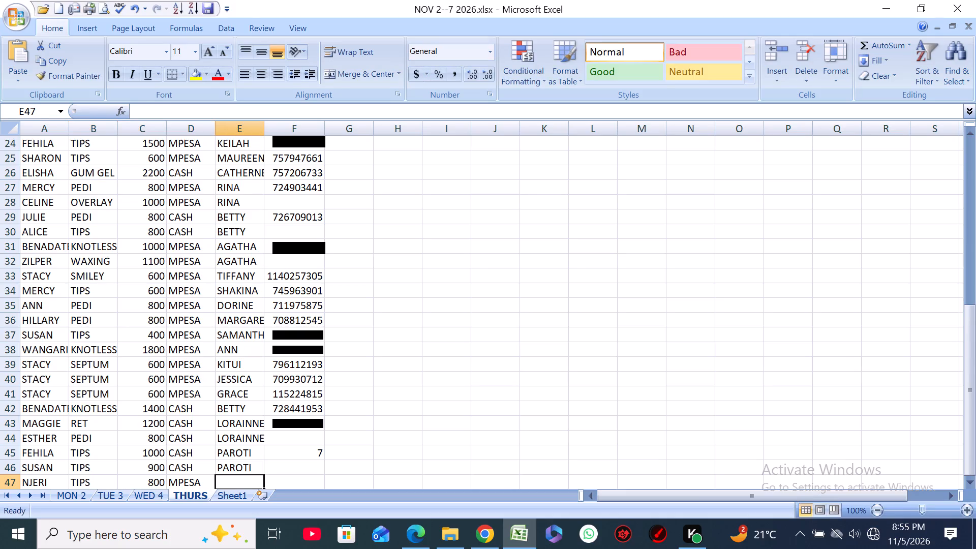
{"action": "key", "text": "v"}
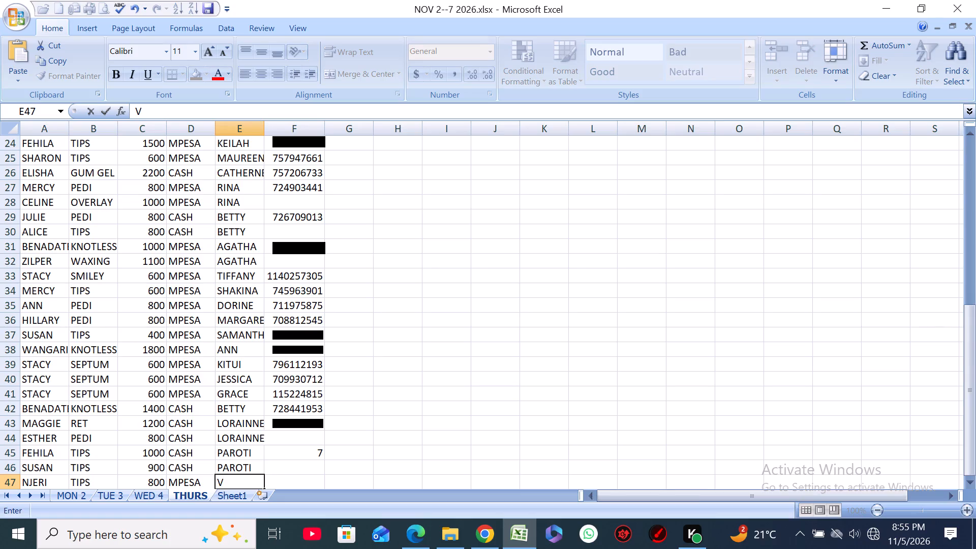
{"action": "key", "text": "Left"}
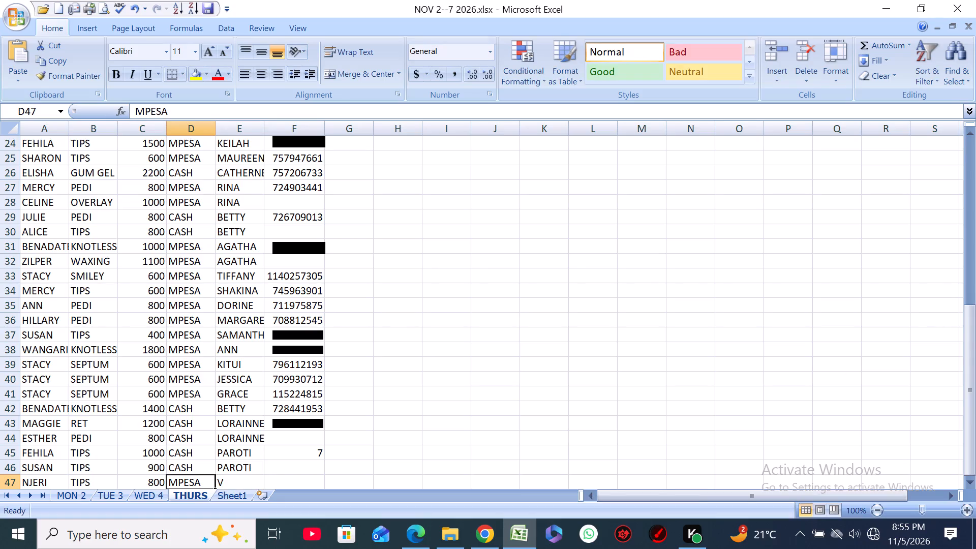
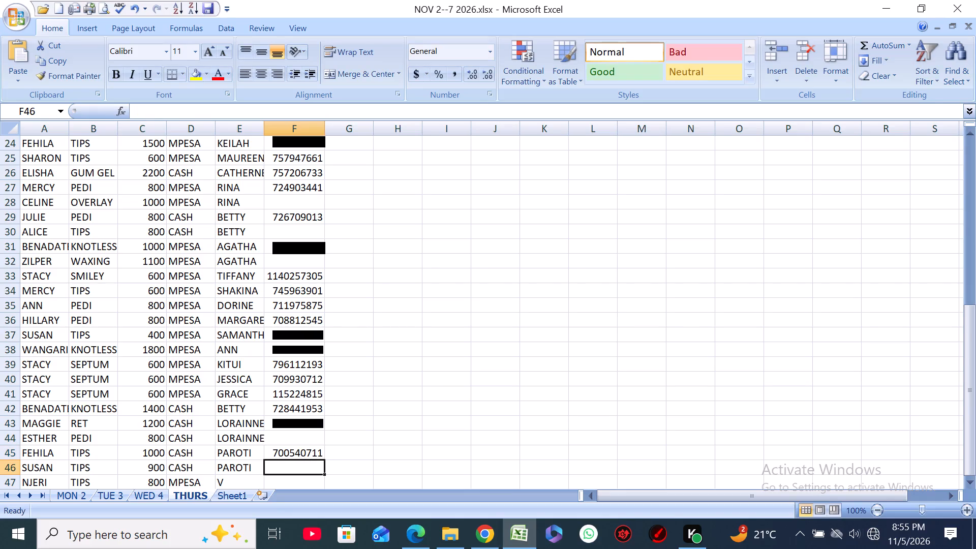
Fill the contact number from cell F45 down through F47, keeping the filled cells as copies of the original.
{"action": "left_click", "coordinate": [311, 456]}
{"action": "left_click_drag", "start_coordinate": [322, 457], "coordinate": [324, 479]}
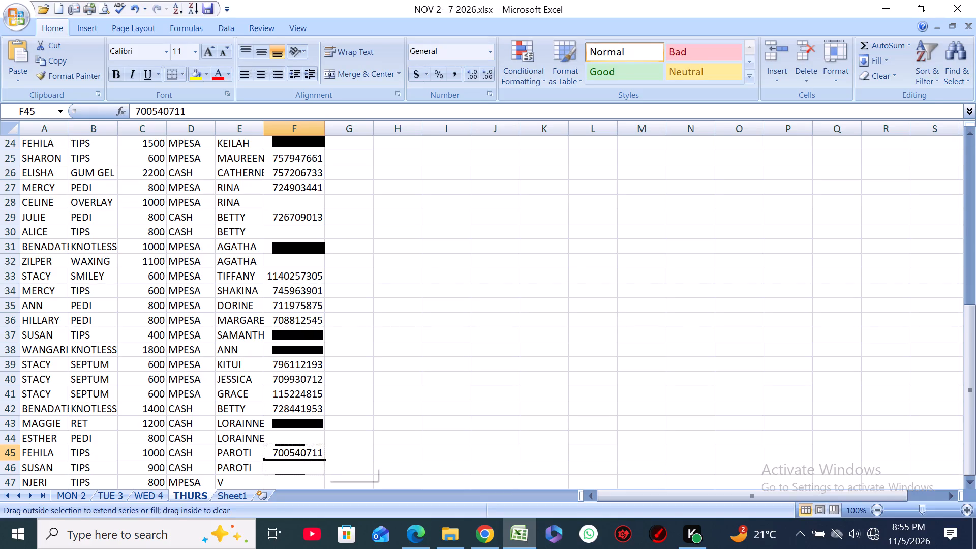
{"action": "left_click_drag", "start_coordinate": [324, 479], "coordinate": [318, 448]}
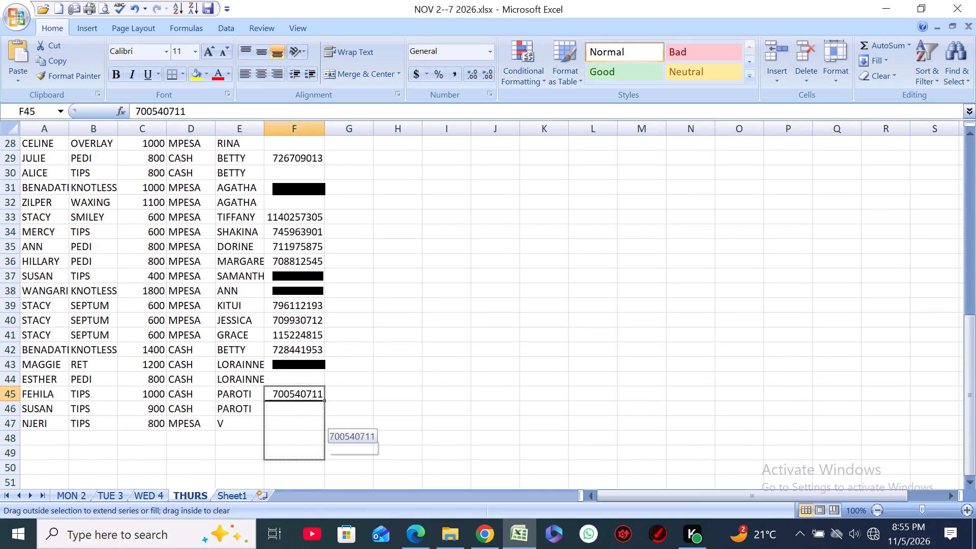
{"action": "left_click_drag", "start_coordinate": [318, 448], "coordinate": [319, 438]}
{"action": "left_click_drag", "start_coordinate": [319, 438], "coordinate": [322, 428]}
{"action": "left_click", "coordinate": [332, 437]}
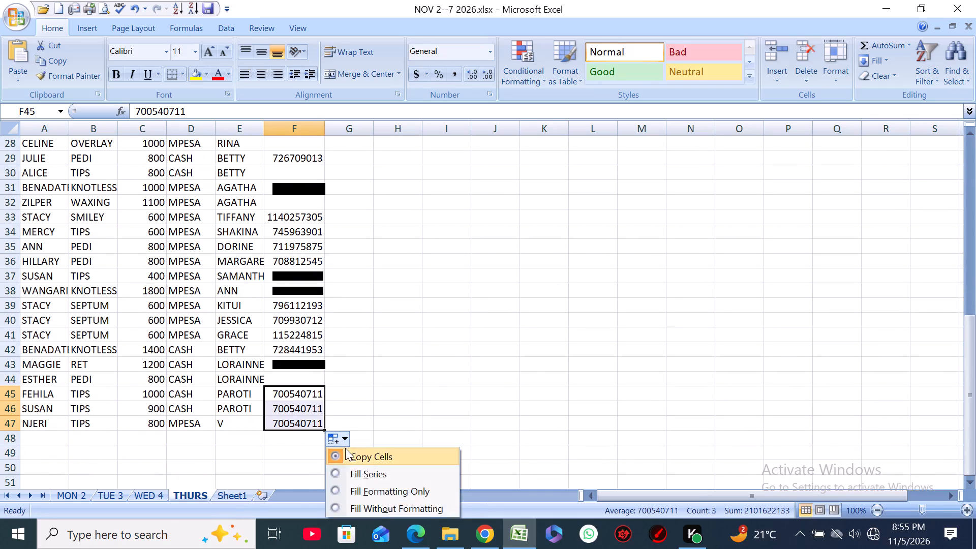
{"action": "left_click", "coordinate": [345, 448]}
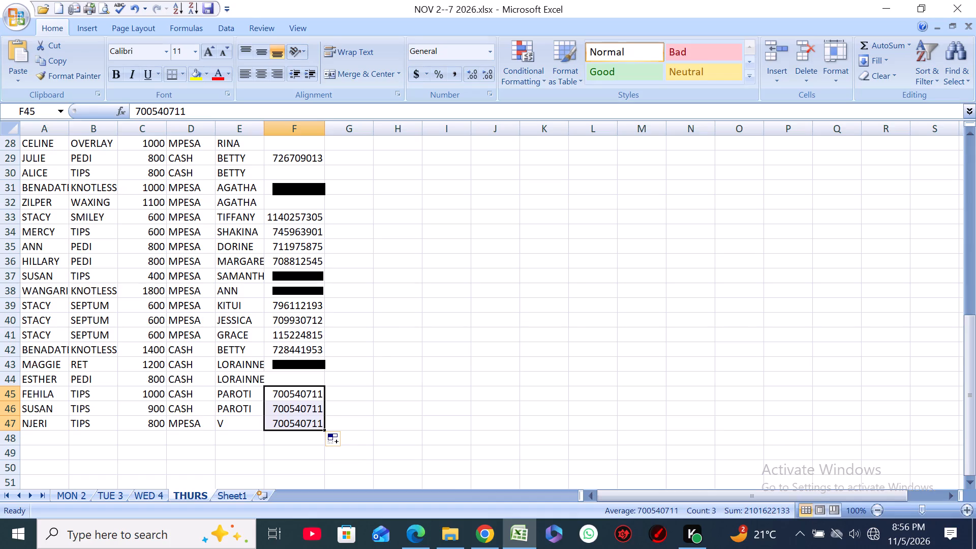
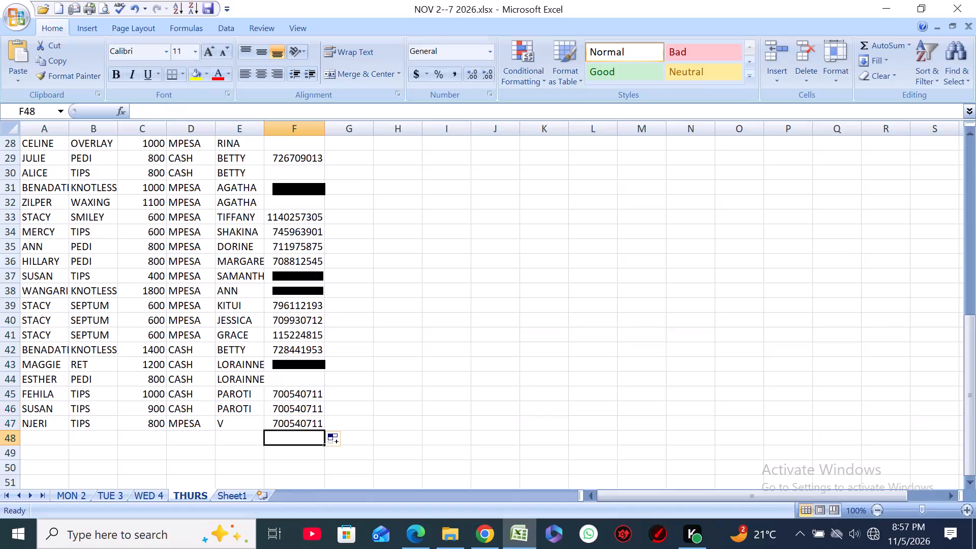
Change the client name for the NJERI tips entry in row 47 to VISHNEY.
{"action": "key", "text": "Up"}
{"action": "key", "text": "Left"}
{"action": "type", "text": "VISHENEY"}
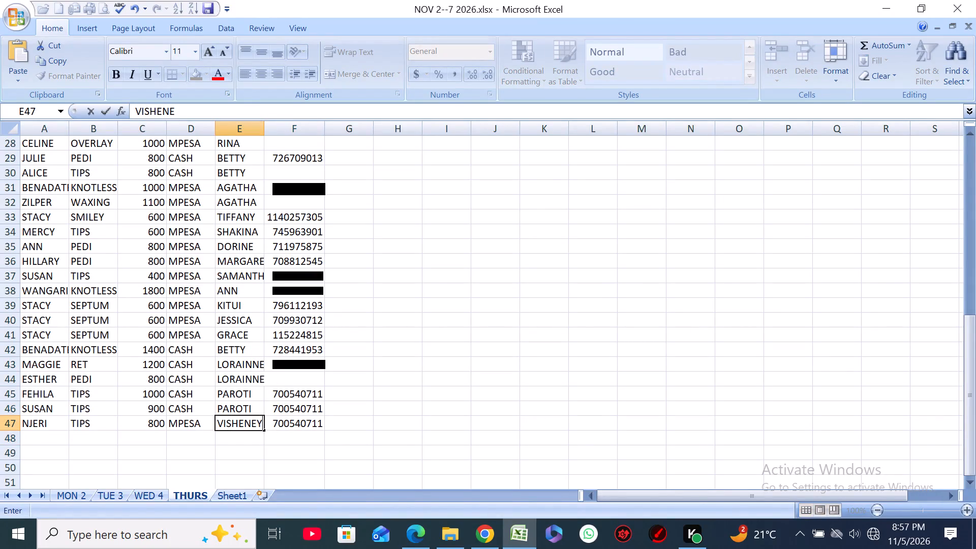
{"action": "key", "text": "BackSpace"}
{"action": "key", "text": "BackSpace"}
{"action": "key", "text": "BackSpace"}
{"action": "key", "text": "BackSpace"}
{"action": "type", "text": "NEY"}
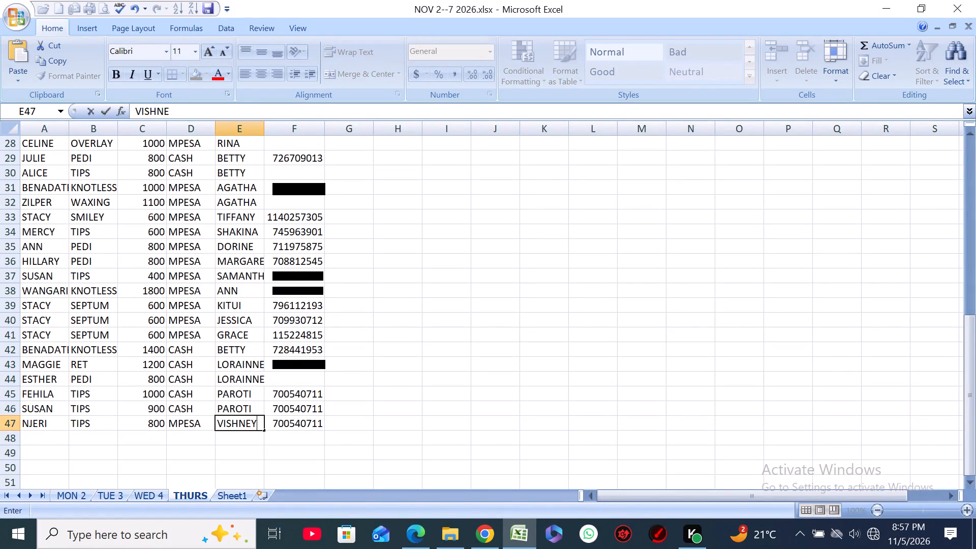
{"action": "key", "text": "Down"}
Start a new transaction in row 48 with technician ZILPER, service TIPS, amount 500 and payment CASH.
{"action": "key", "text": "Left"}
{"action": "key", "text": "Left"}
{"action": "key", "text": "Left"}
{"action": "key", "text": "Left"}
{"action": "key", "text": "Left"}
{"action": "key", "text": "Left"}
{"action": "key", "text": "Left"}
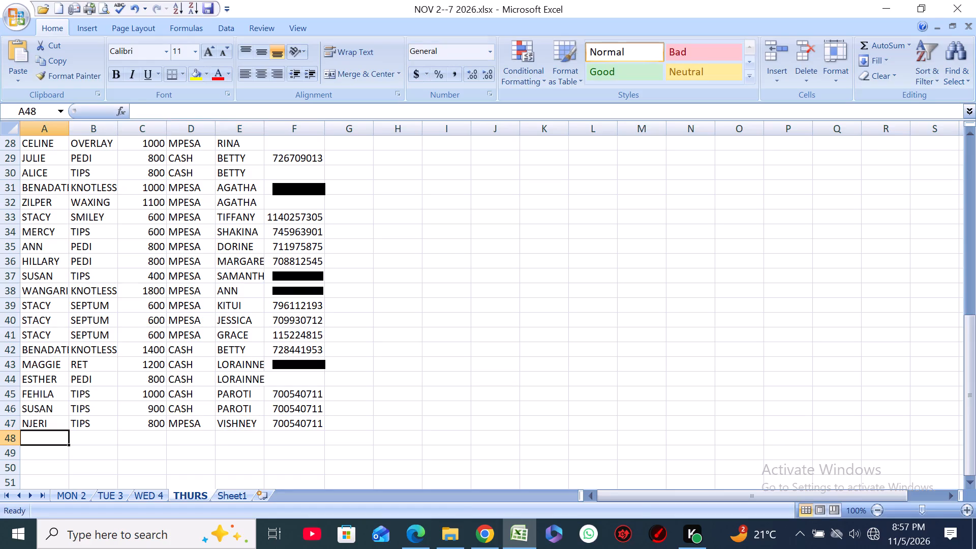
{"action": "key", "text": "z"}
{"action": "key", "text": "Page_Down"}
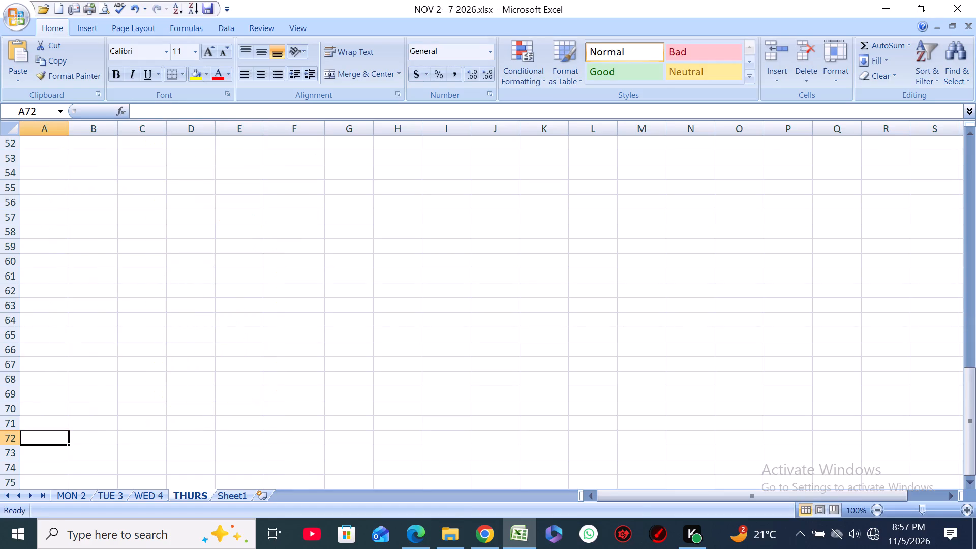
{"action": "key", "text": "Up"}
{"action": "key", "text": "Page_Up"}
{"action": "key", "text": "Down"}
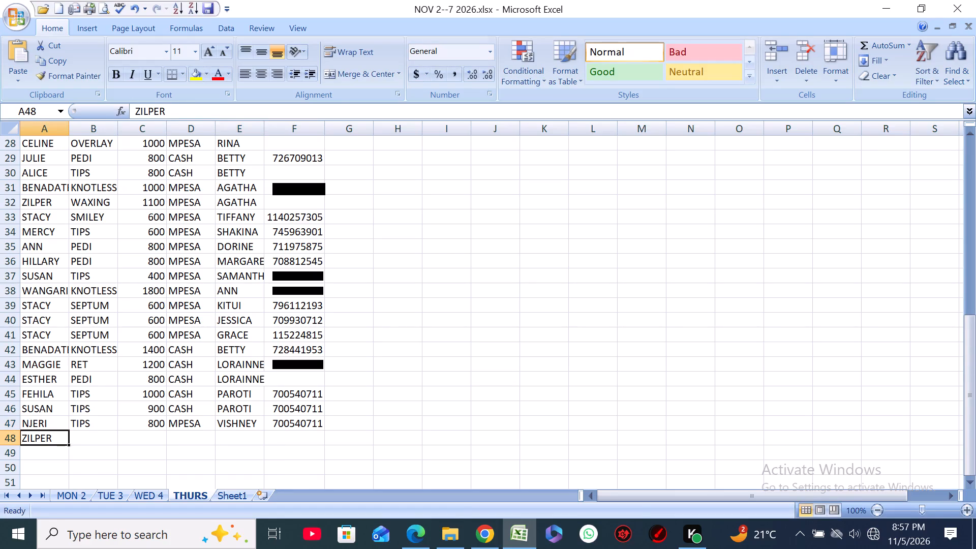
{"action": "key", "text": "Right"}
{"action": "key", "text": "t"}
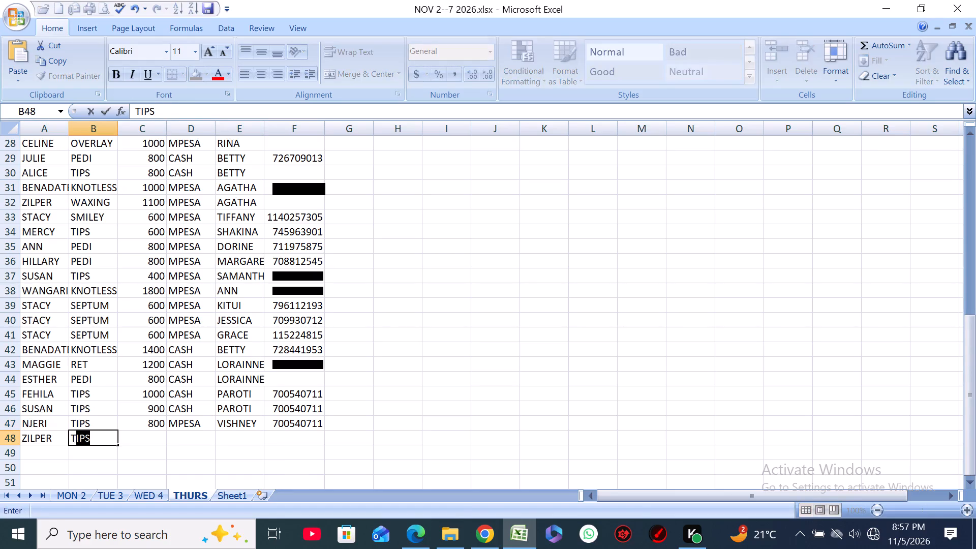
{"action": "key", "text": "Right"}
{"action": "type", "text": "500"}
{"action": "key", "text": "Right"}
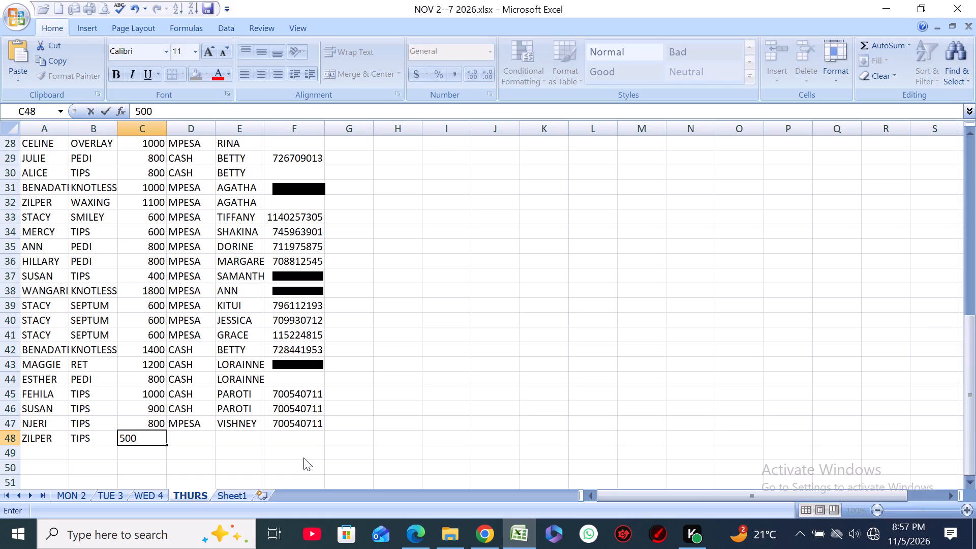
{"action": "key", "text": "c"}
Complete row 48 with client name LORAINNE and the client's contact number.
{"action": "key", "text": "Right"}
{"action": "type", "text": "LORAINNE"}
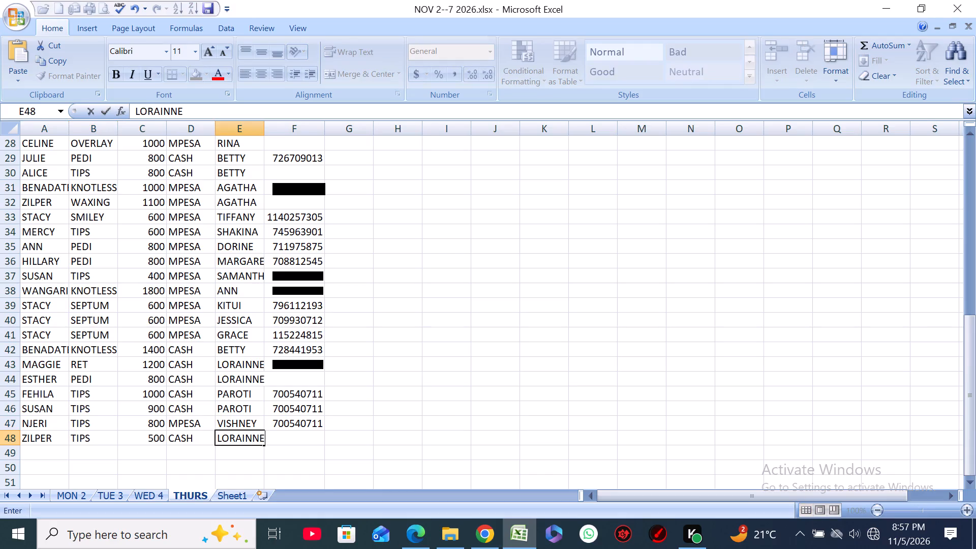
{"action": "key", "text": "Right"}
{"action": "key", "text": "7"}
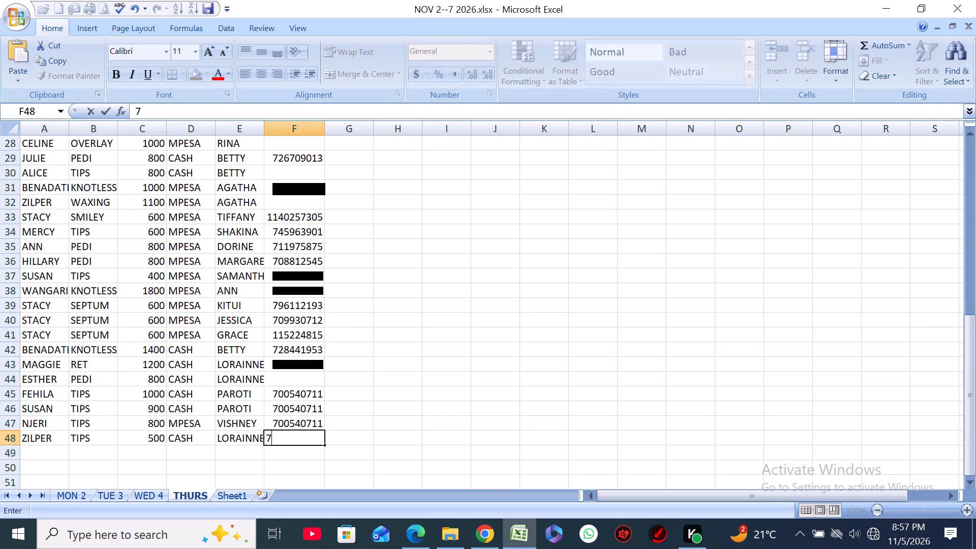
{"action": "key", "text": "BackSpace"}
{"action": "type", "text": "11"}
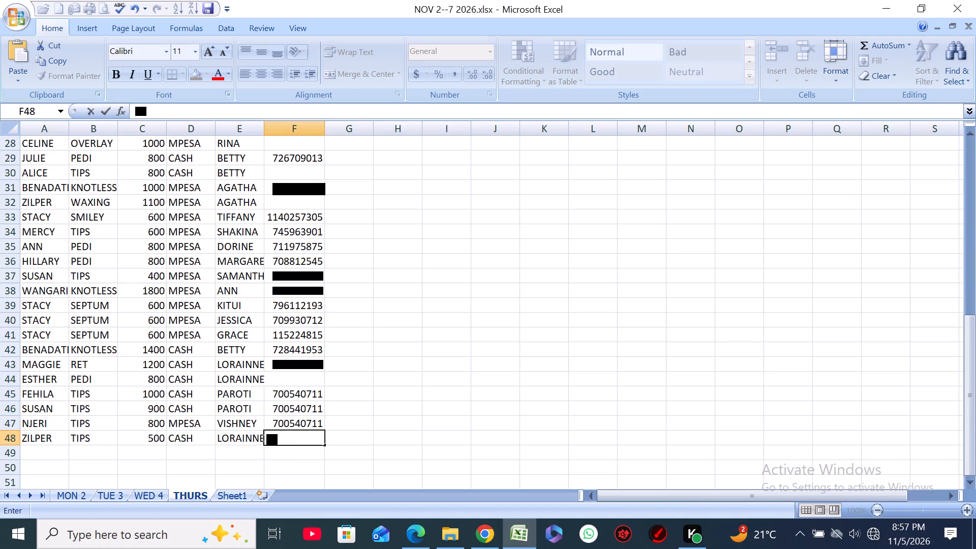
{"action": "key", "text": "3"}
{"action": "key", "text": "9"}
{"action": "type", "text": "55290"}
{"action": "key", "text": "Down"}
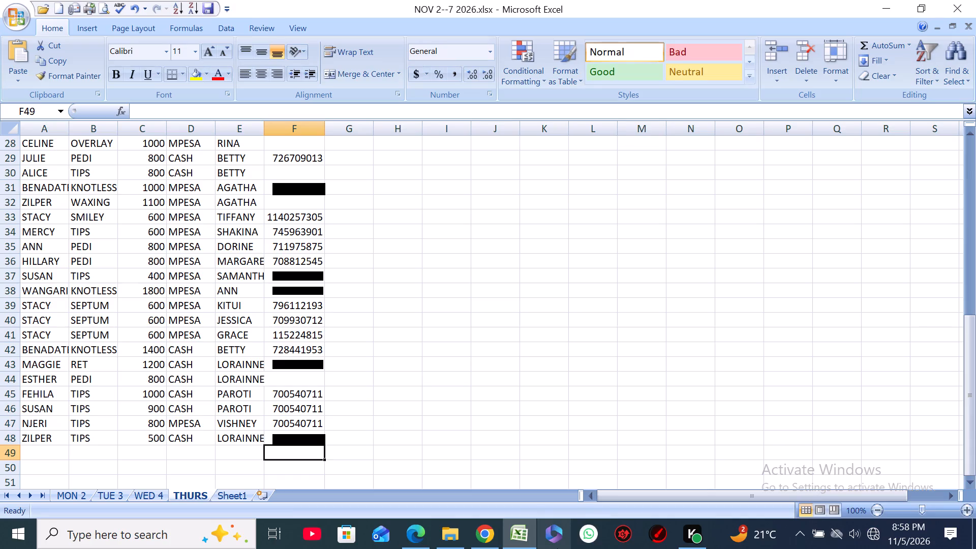
Save the workbook with the new THURS entries.
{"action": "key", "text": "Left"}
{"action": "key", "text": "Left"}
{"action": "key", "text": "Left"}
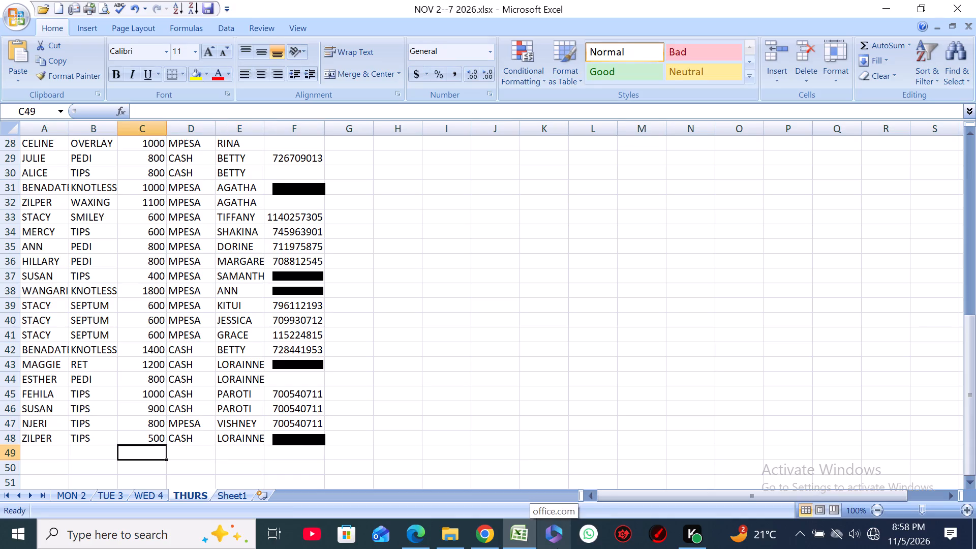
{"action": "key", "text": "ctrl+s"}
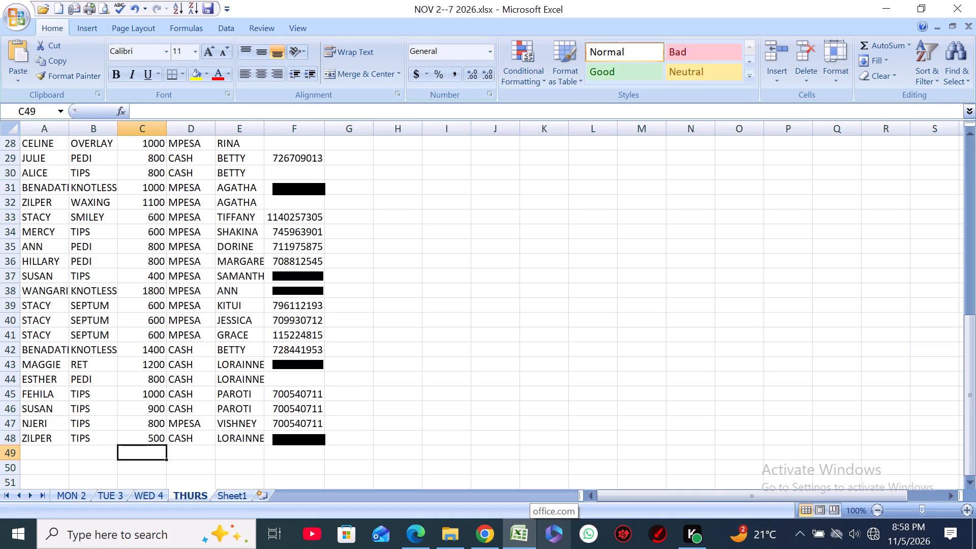
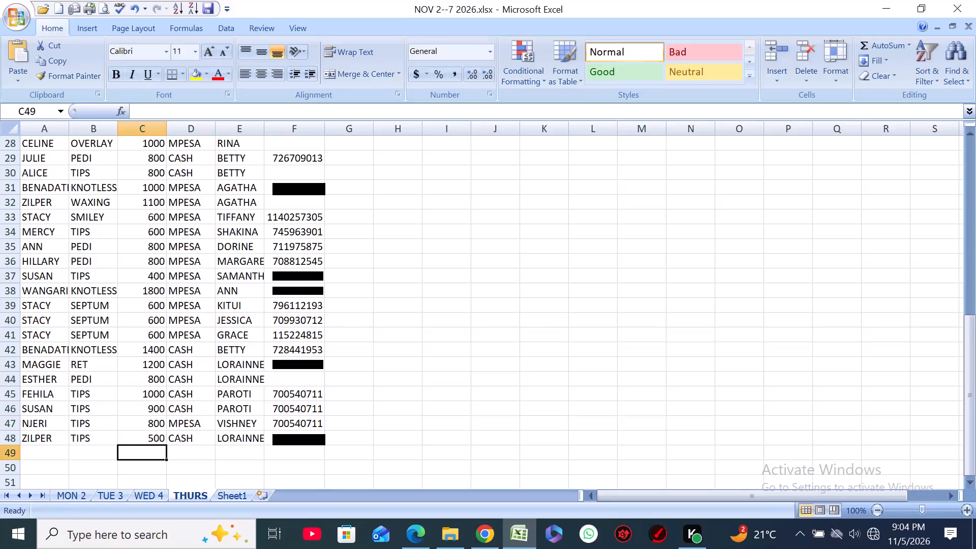
Copy LELO's contact from row 11 into the empty contact cell of the REPAIR entry in row 12.
{"action": "scroll", "coordinate": [347, 443], "scroll_direction": "up", "scroll_amount": 4}
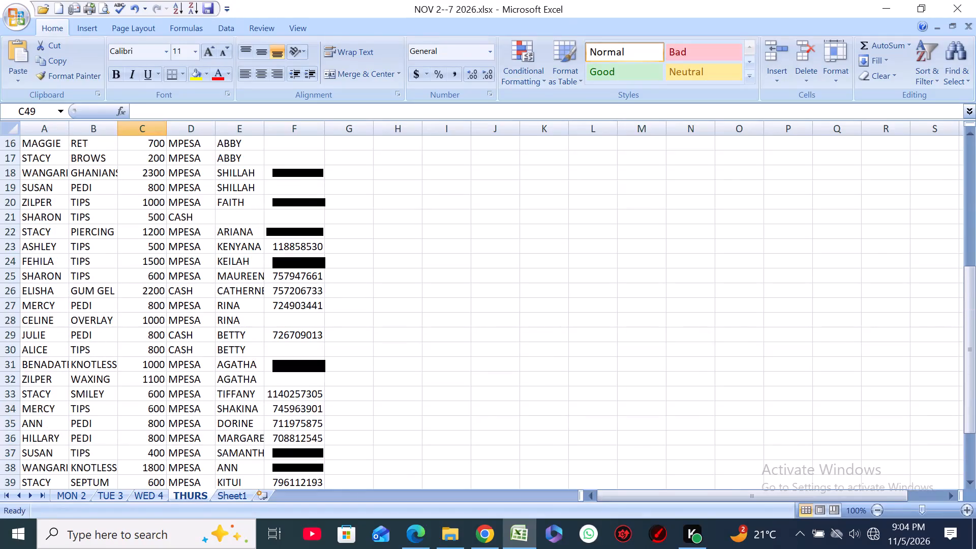
{"action": "scroll", "coordinate": [344, 350], "scroll_direction": "up", "scroll_amount": 6}
{"action": "left_click", "coordinate": [305, 292]}
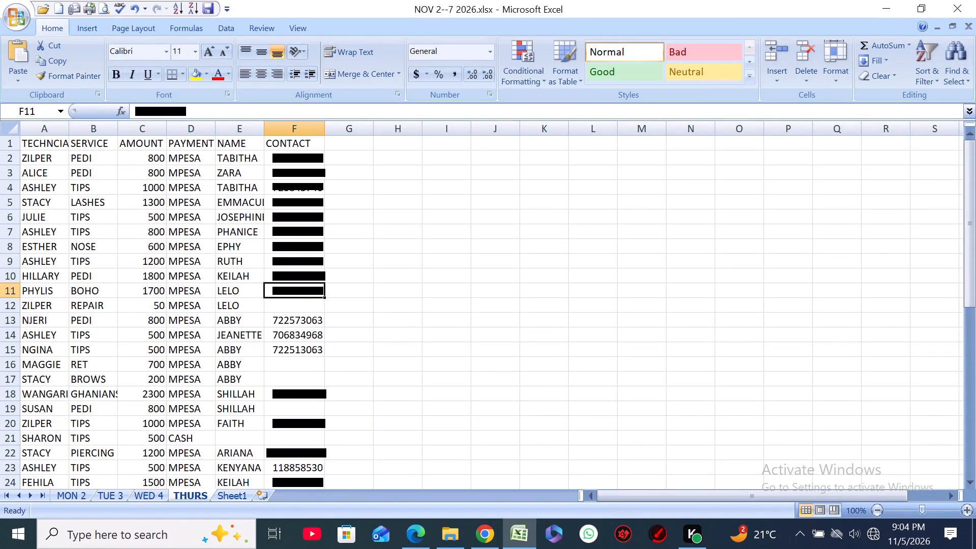
{"action": "left_click_drag", "start_coordinate": [323, 297], "coordinate": [319, 309]}
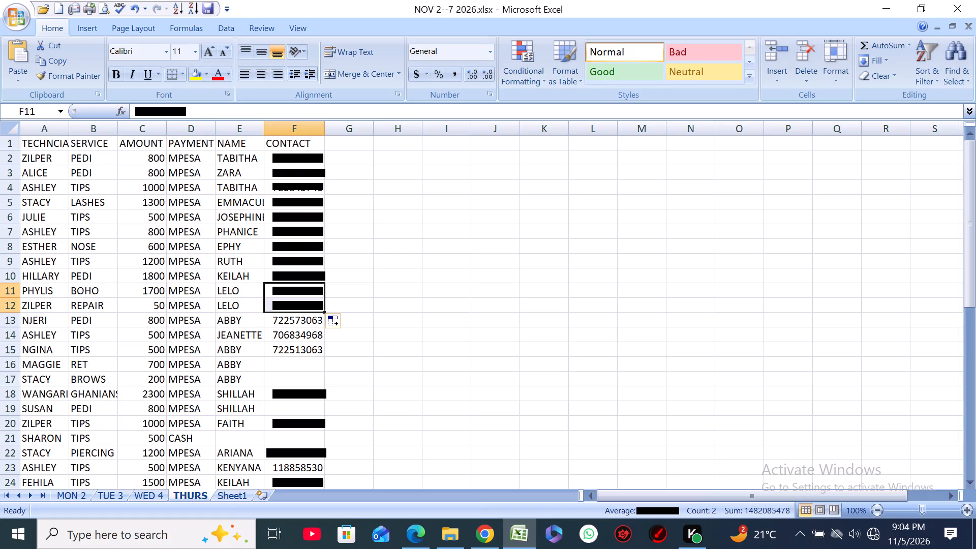
{"action": "left_click", "coordinate": [335, 323]}
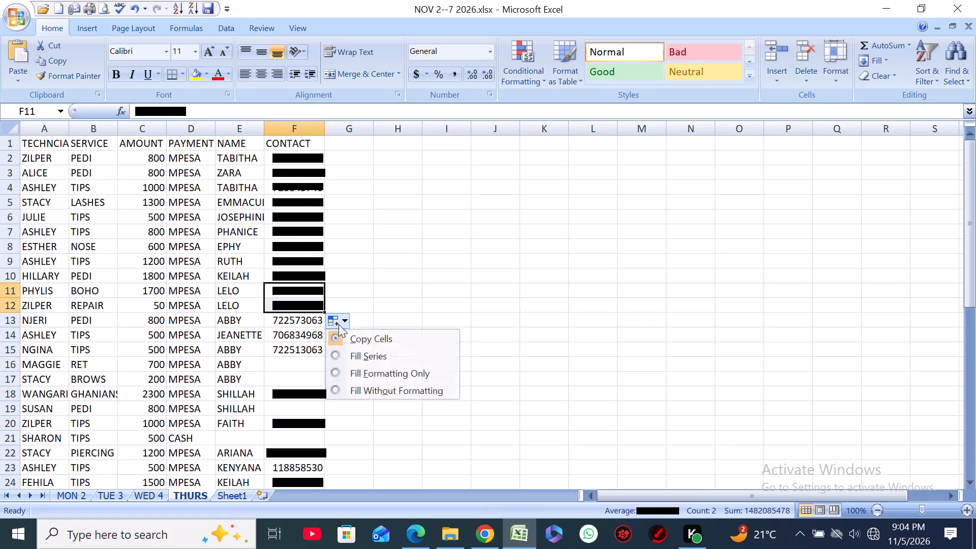
{"action": "left_click", "coordinate": [354, 332]}
Copy ABBY's contact from row 15 down to the RET and BROWS entries in rows 16 and 17.
{"action": "left_click", "coordinate": [304, 346]}
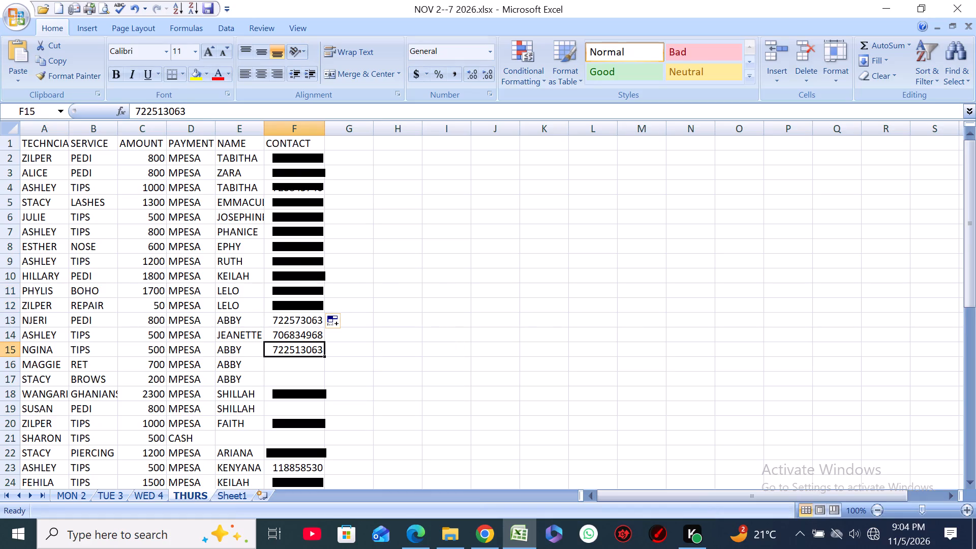
{"action": "left_click_drag", "start_coordinate": [322, 355], "coordinate": [323, 387]}
{"action": "left_click", "coordinate": [338, 397]}
{"action": "left_click", "coordinate": [360, 404]}
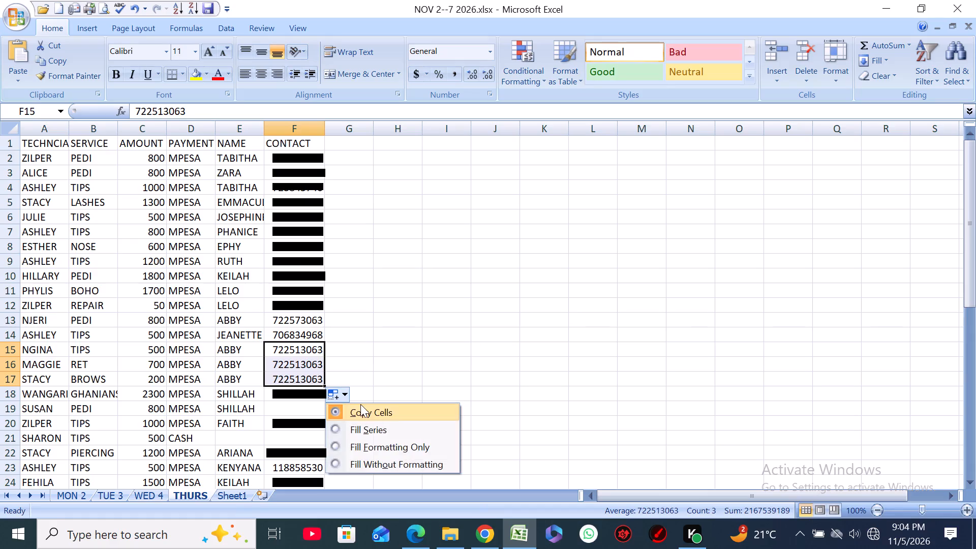
Copy SHILLAH's contact from row 18 down to the PEDI entry in row 19.
{"action": "left_click", "coordinate": [308, 393]}
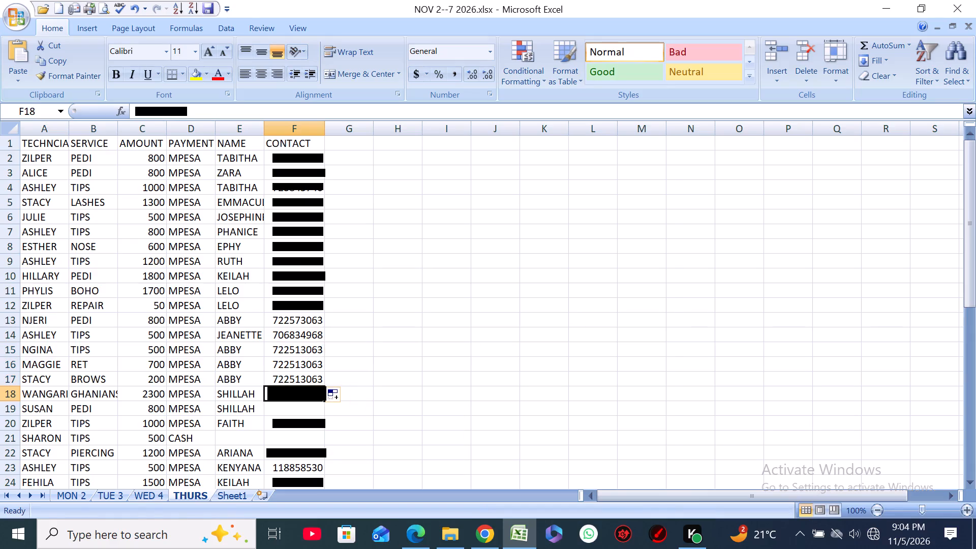
{"action": "left_click_drag", "start_coordinate": [322, 399], "coordinate": [322, 411]}
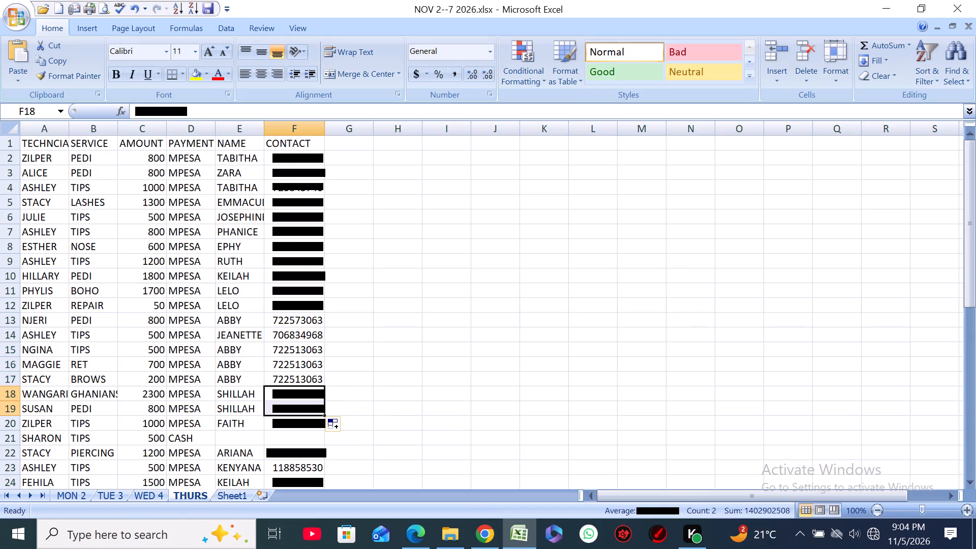
{"action": "left_click", "coordinate": [338, 423]}
{"action": "left_click", "coordinate": [357, 440]}
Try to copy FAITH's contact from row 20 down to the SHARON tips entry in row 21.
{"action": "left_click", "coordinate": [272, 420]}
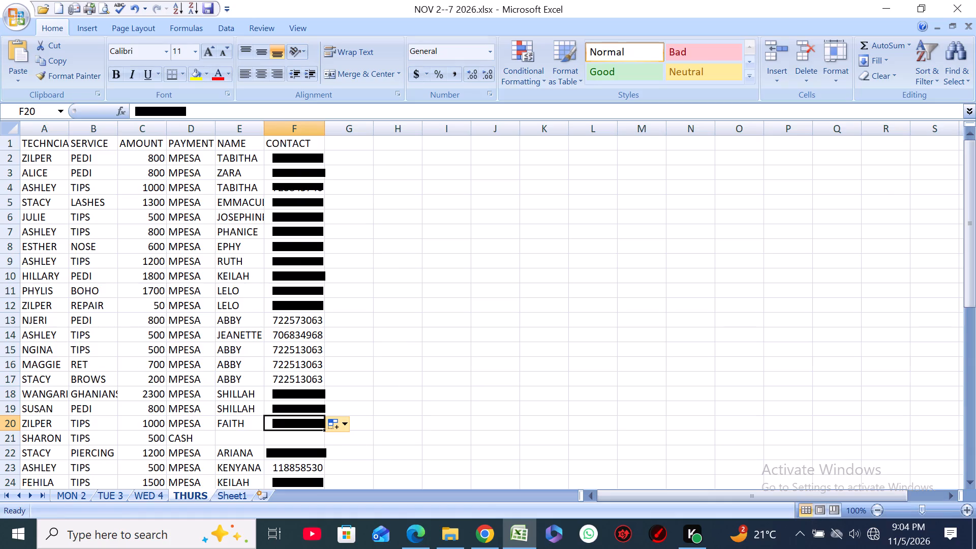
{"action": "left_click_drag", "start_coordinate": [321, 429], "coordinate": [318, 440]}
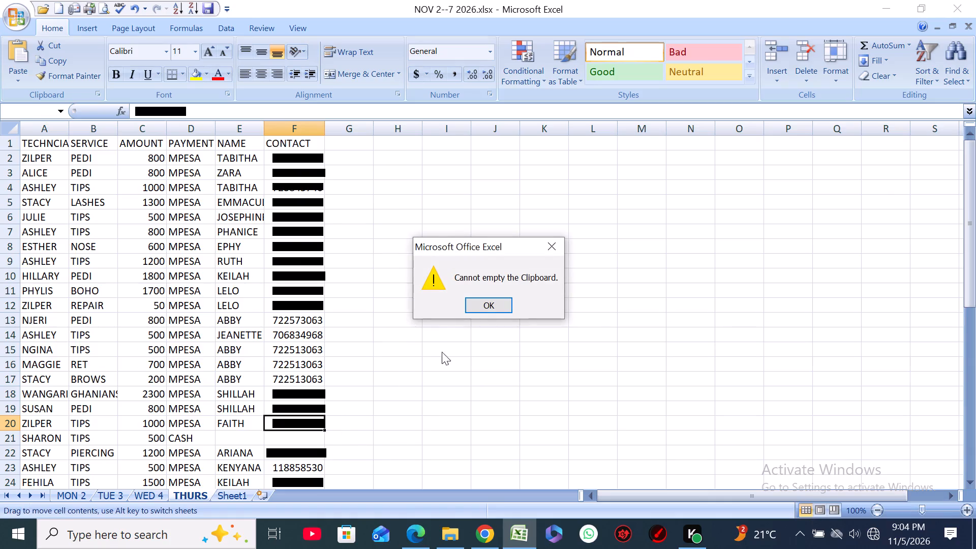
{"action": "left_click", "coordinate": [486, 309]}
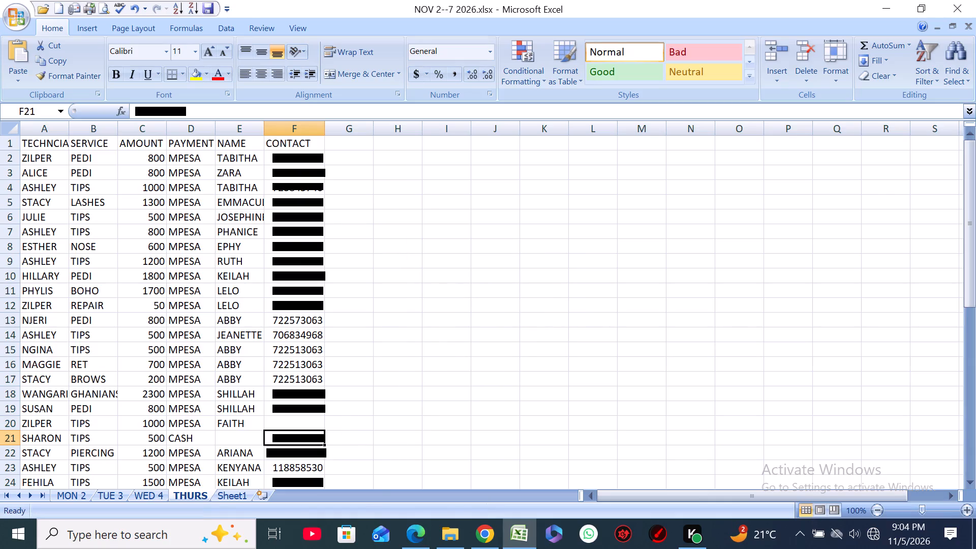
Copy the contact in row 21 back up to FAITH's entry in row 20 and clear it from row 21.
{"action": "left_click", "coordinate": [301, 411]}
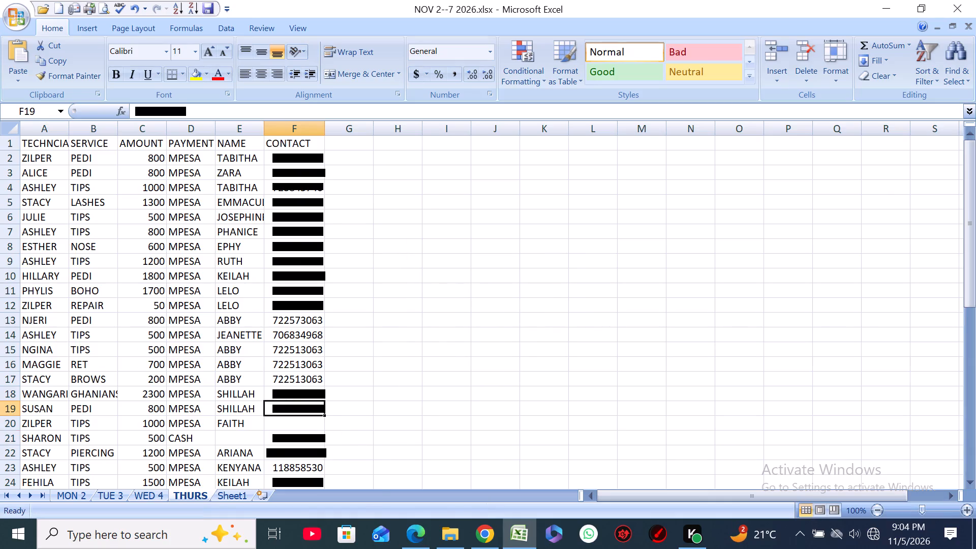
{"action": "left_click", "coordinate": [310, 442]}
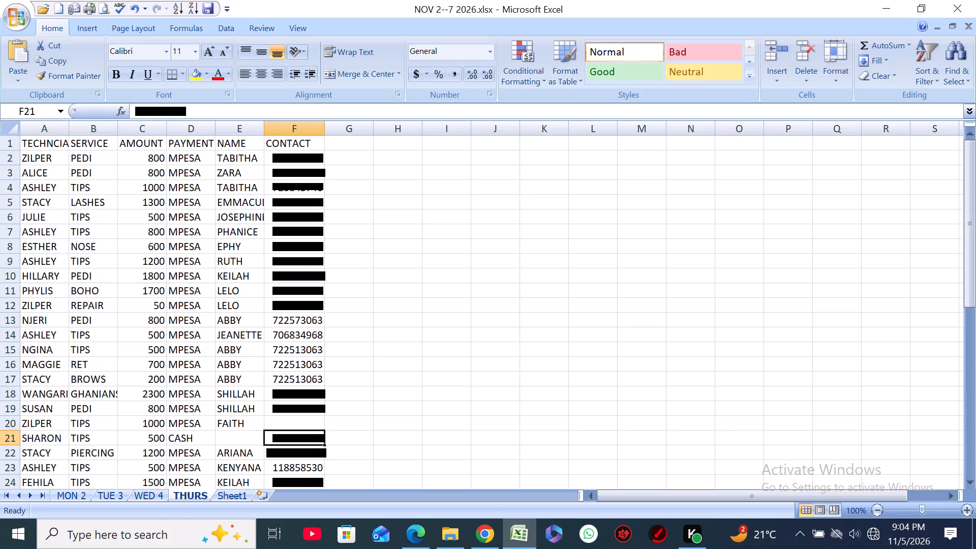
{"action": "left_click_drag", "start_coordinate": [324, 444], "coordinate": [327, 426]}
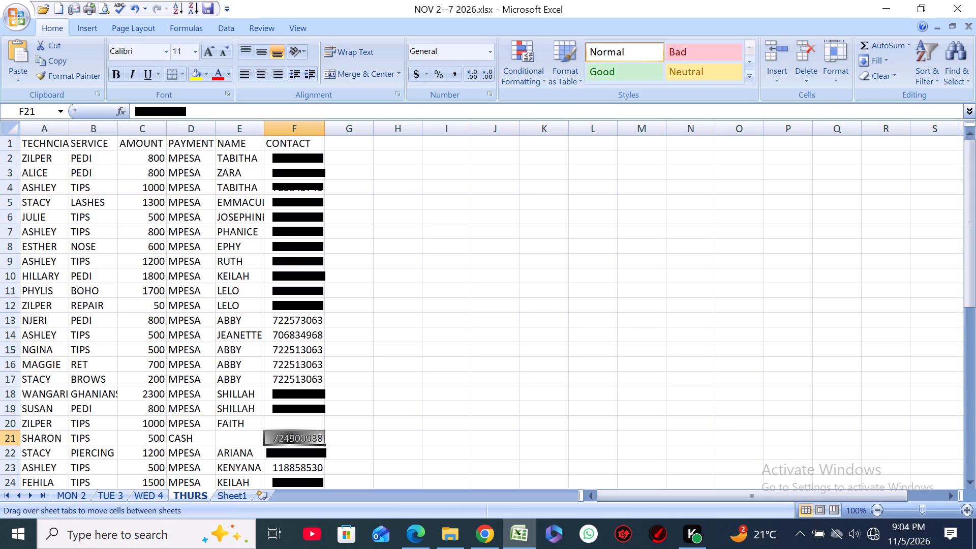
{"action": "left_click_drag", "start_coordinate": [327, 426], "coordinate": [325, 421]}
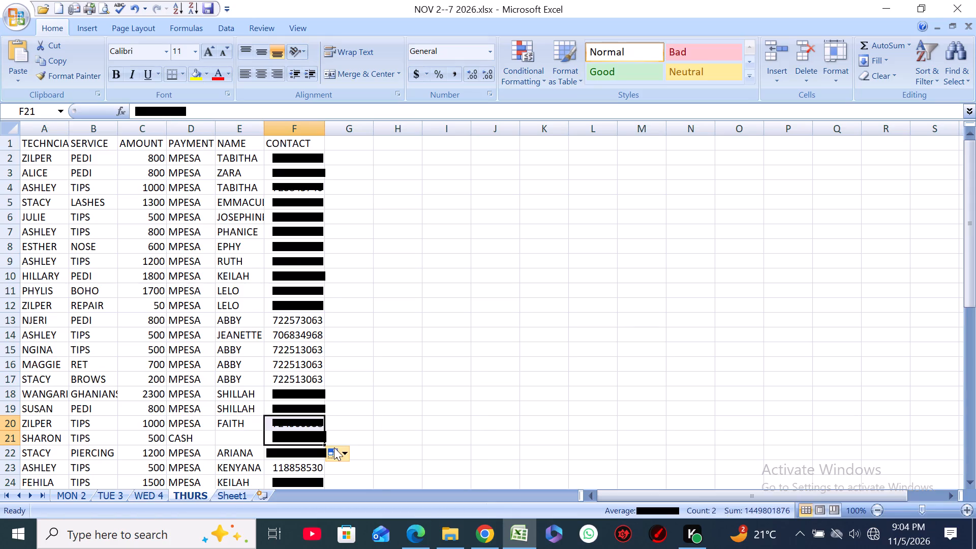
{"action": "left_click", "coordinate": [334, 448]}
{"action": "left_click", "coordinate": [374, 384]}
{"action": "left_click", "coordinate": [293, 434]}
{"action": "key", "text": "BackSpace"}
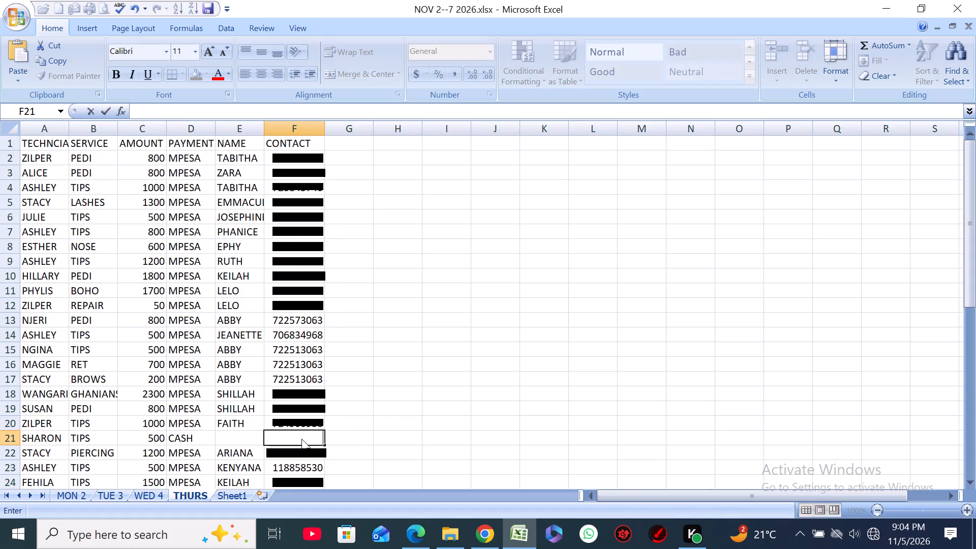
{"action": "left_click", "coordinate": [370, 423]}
Delete the extra digit from ARIANA's contact number in row 22.
{"action": "scroll", "coordinate": [366, 419], "scroll_direction": "down", "scroll_amount": 2}
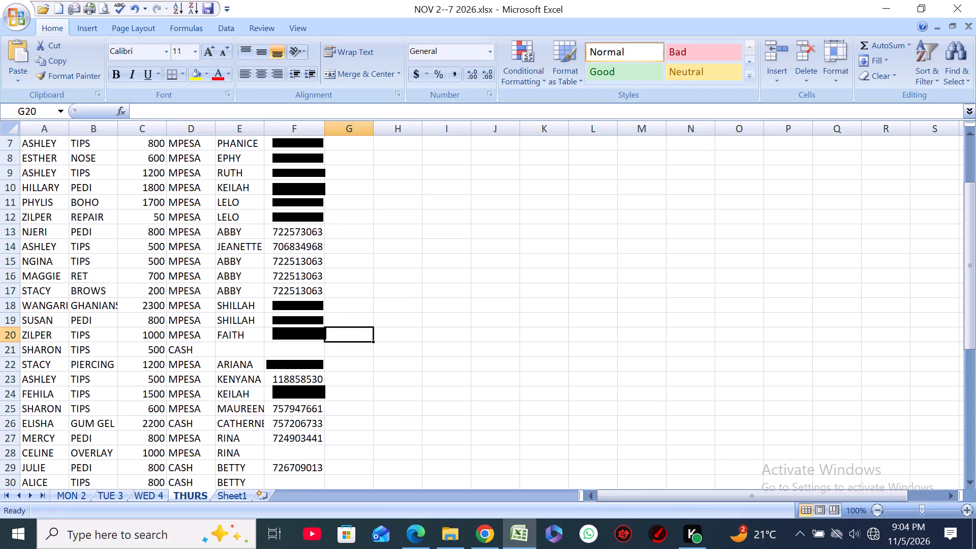
{"action": "double_click", "coordinate": [281, 364]}
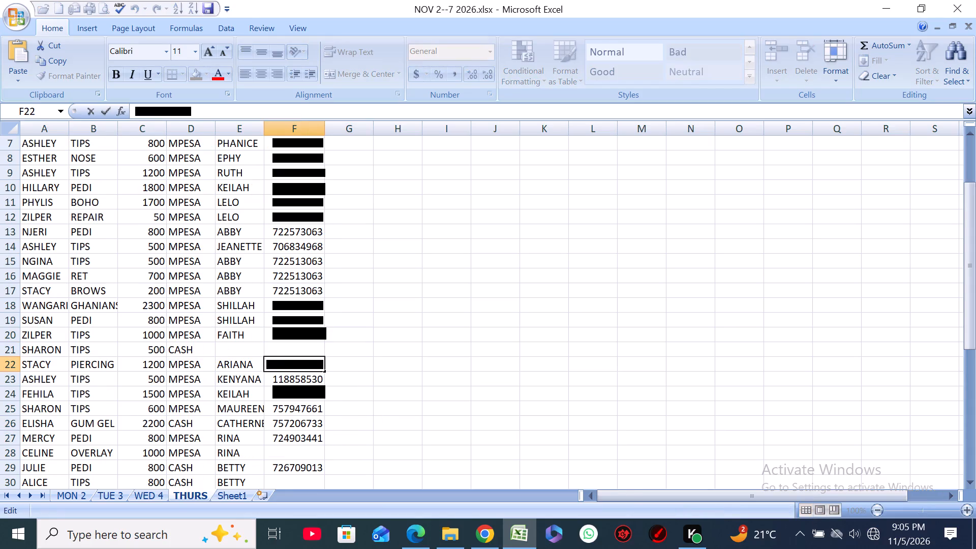
{"action": "key", "text": "BackSpace"}
{"action": "left_click", "coordinate": [334, 428]}
Copy RINA's contact from row 27 down to the OVERLAY entry in row 28.
{"action": "left_click", "coordinate": [309, 440]}
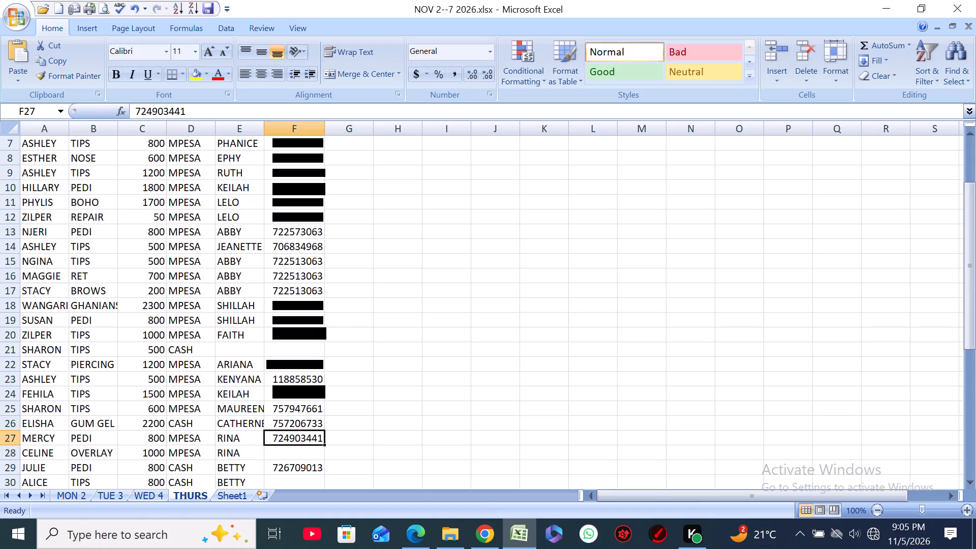
{"action": "left_click_drag", "start_coordinate": [326, 444], "coordinate": [324, 454]}
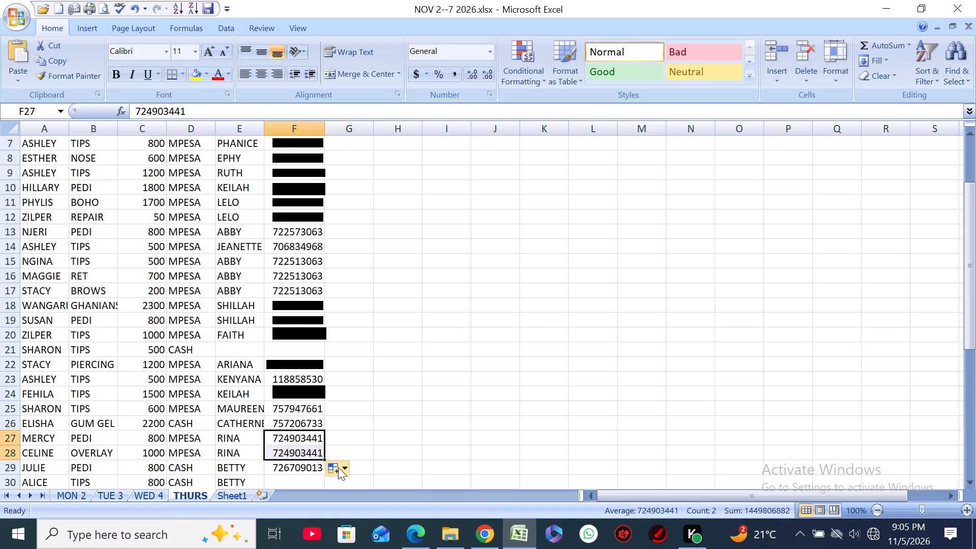
{"action": "left_click", "coordinate": [329, 464]}
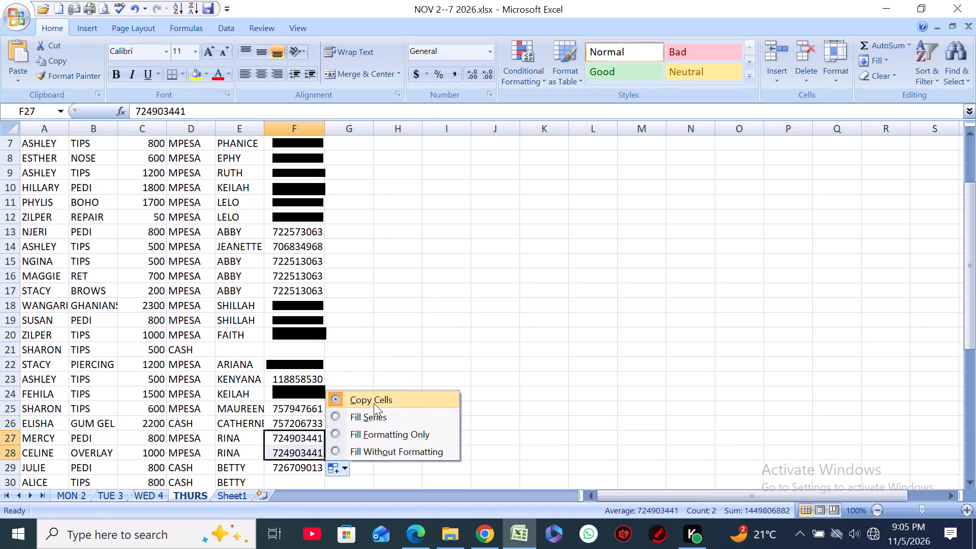
{"action": "left_click", "coordinate": [374, 403]}
Copy BETTY's contact from row 29 down to the ALICE tips entry in row 30.
{"action": "scroll", "coordinate": [374, 403], "scroll_direction": "down", "scroll_amount": 1}
{"action": "scroll", "coordinate": [374, 403], "scroll_direction": "up", "scroll_amount": 1}
{"action": "scroll", "coordinate": [374, 403], "scroll_direction": "down", "scroll_amount": 3}
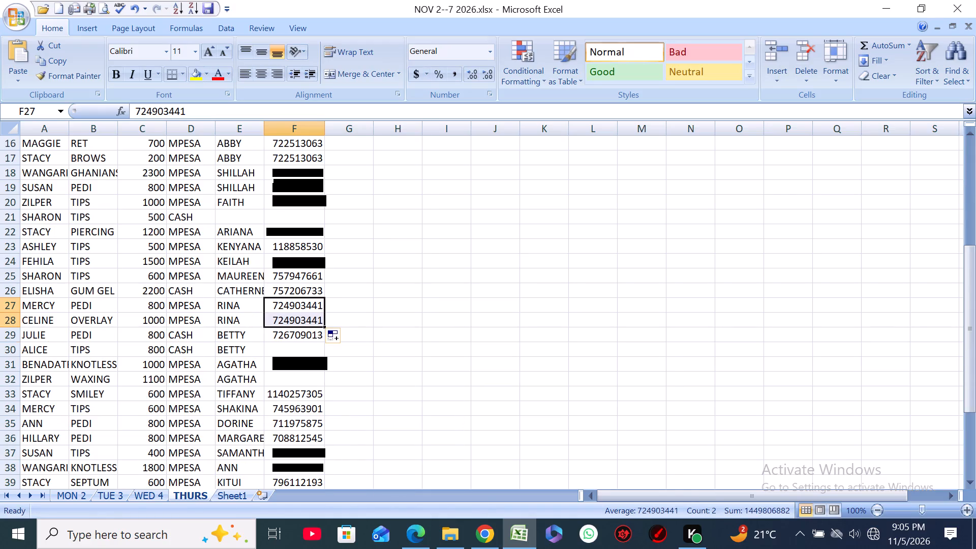
{"action": "left_click", "coordinate": [291, 338]}
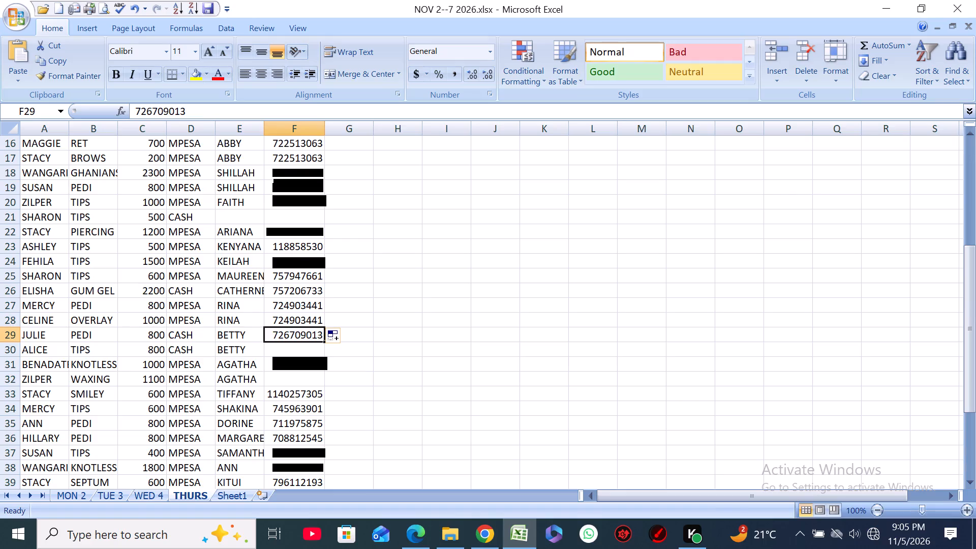
{"action": "left_click_drag", "start_coordinate": [324, 341], "coordinate": [322, 350]}
{"action": "left_click", "coordinate": [334, 365]}
{"action": "left_click", "coordinate": [357, 380]}
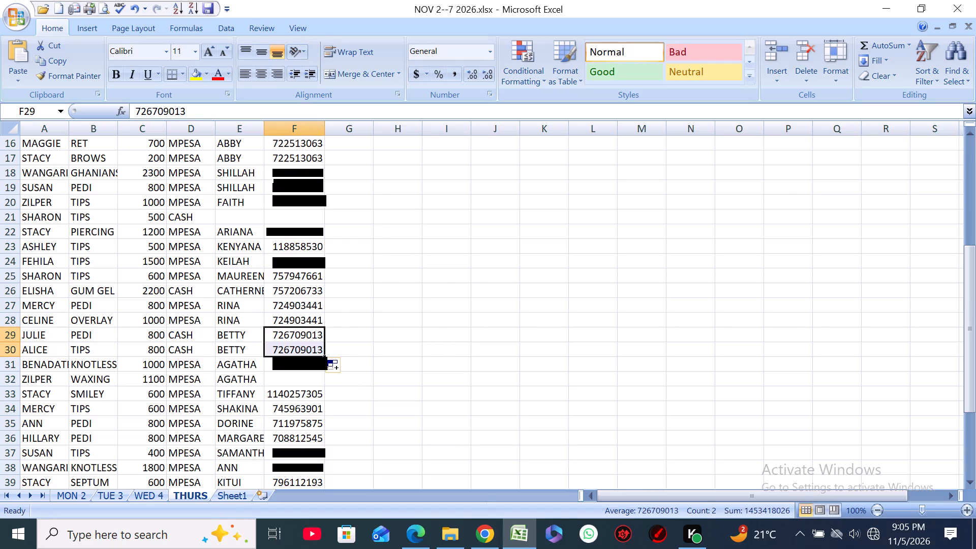
Copy AGATHA's contact from row 31 down to the WAXING entry in row 32.
{"action": "left_click", "coordinate": [309, 362]}
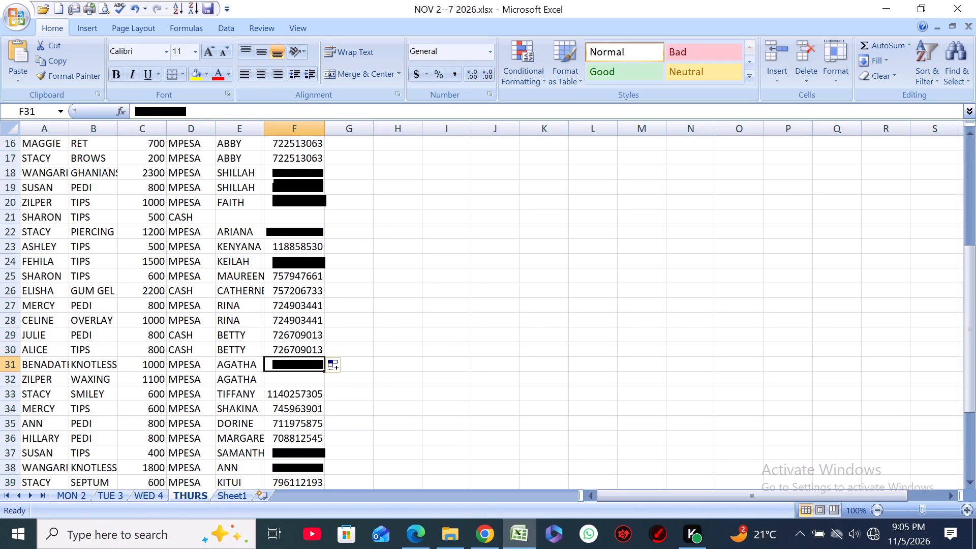
{"action": "left_click_drag", "start_coordinate": [324, 371], "coordinate": [323, 379]}
{"action": "left_click", "coordinate": [336, 390]}
{"action": "left_click", "coordinate": [355, 406]}
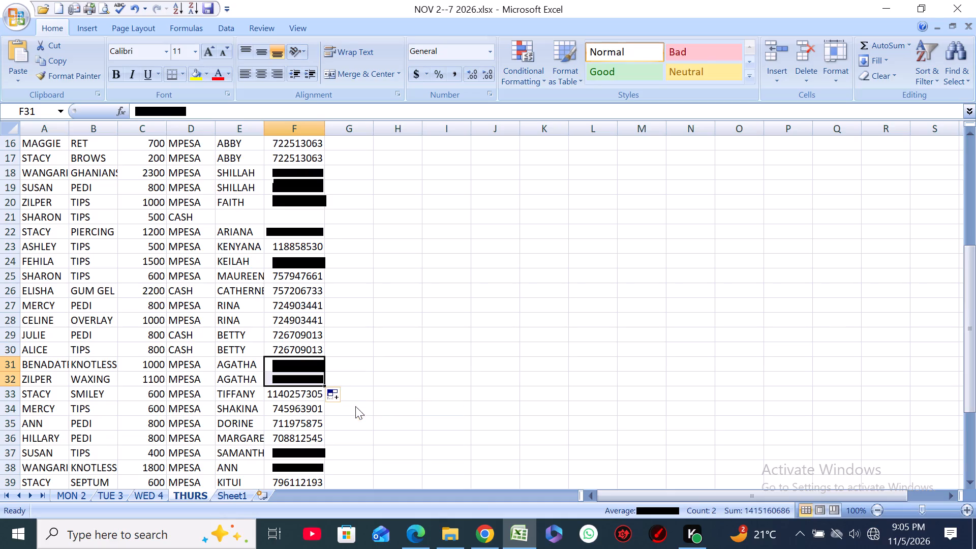
Copy LORAINNE's contact from row 43 down to the ESTHER pedi entry in row 44.
{"action": "scroll", "coordinate": [350, 402], "scroll_direction": "down", "scroll_amount": 4}
{"action": "left_click", "coordinate": [312, 367]}
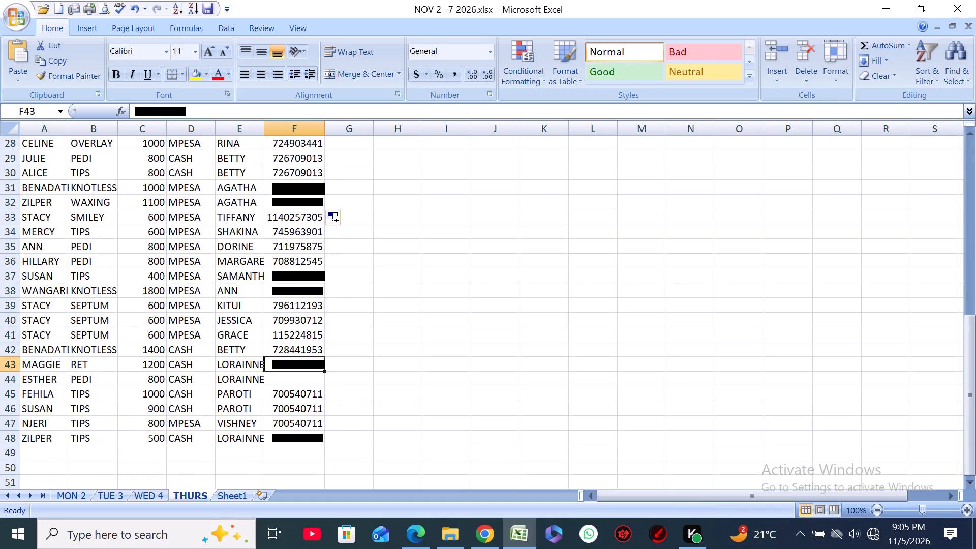
{"action": "left_click_drag", "start_coordinate": [326, 376], "coordinate": [323, 388]}
{"action": "left_click", "coordinate": [318, 368]}
{"action": "left_click_drag", "start_coordinate": [324, 370], "coordinate": [319, 375]}
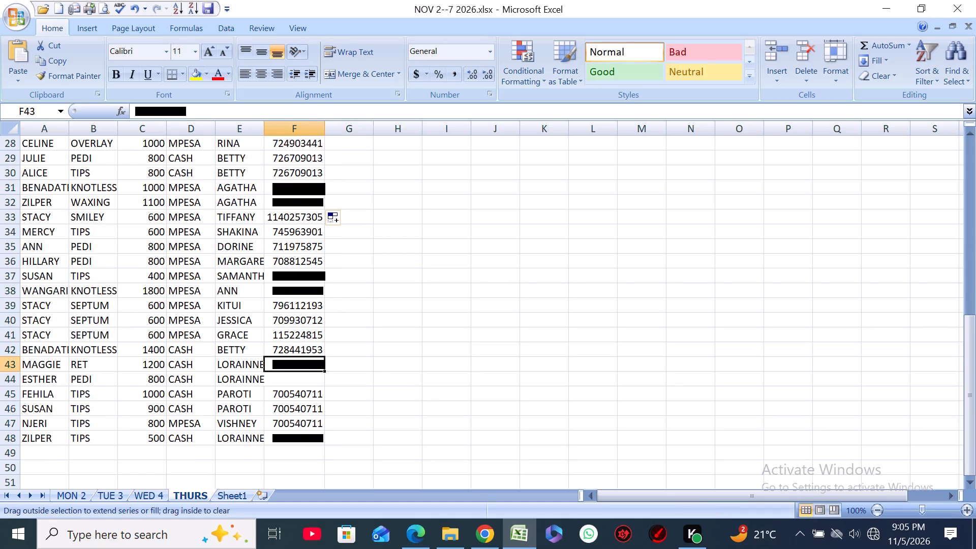
{"action": "left_click_drag", "start_coordinate": [319, 375], "coordinate": [322, 382]}
{"action": "left_click", "coordinate": [335, 396]}
{"action": "left_click", "coordinate": [372, 407]}
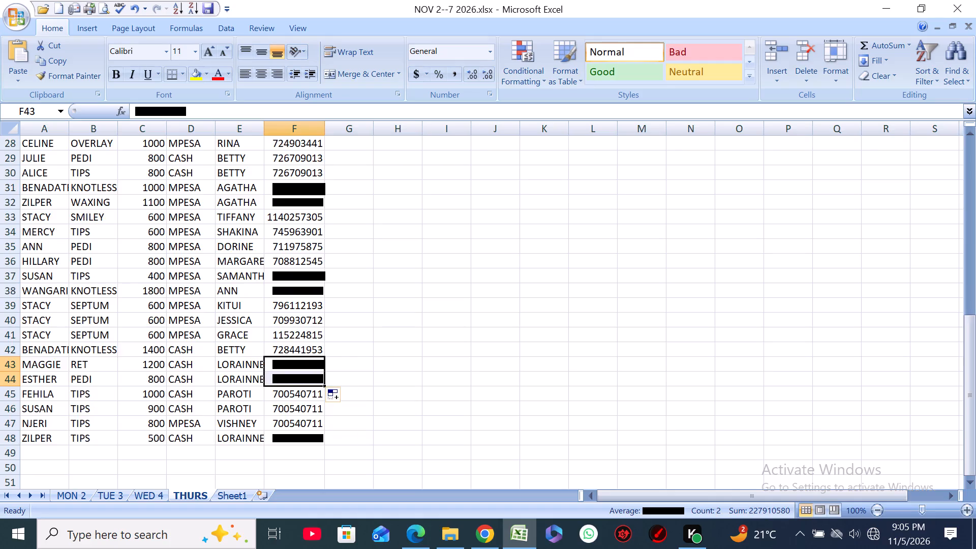
Review the THURS entries from the first row to the last for missing contacts and check the empty rows below.
{"action": "scroll", "coordinate": [355, 396], "scroll_direction": "down", "scroll_amount": 1}
{"action": "left_click", "coordinate": [356, 394]}
{"action": "scroll", "coordinate": [313, 378], "scroll_direction": "up", "scroll_amount": 10}
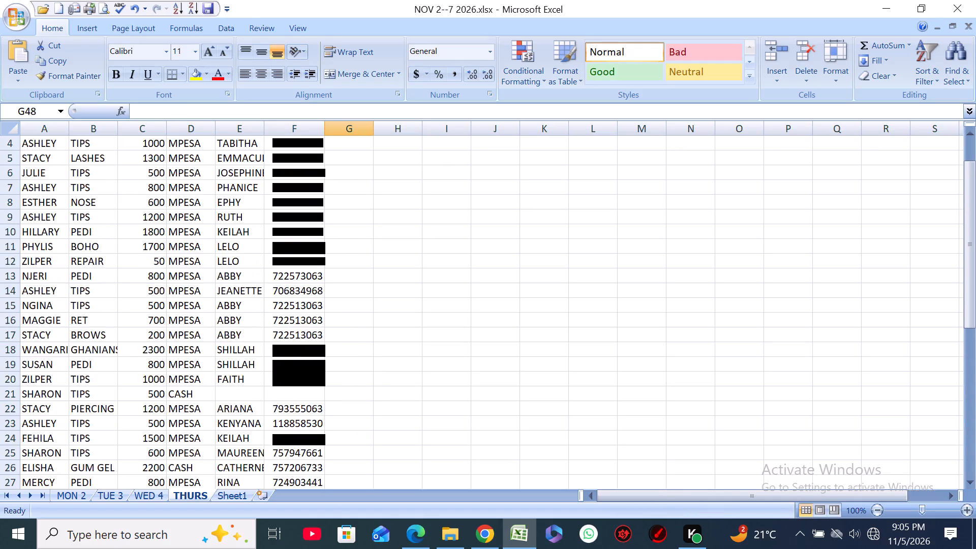
{"action": "scroll", "coordinate": [314, 363], "scroll_direction": "up", "scroll_amount": 6}
{"action": "scroll", "coordinate": [314, 363], "scroll_direction": "down", "scroll_amount": 10}
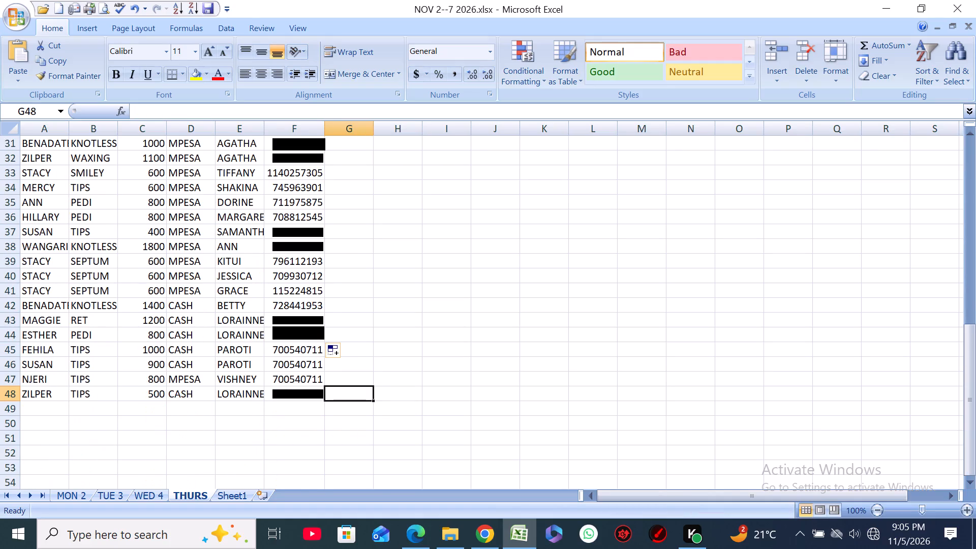
{"action": "left_click", "coordinate": [181, 413]}
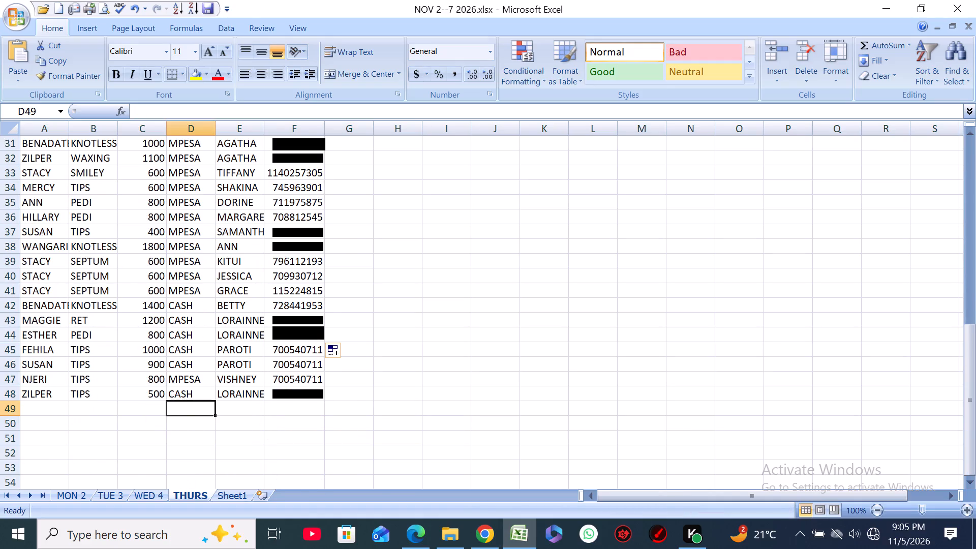
{"action": "left_click", "coordinate": [144, 405]}
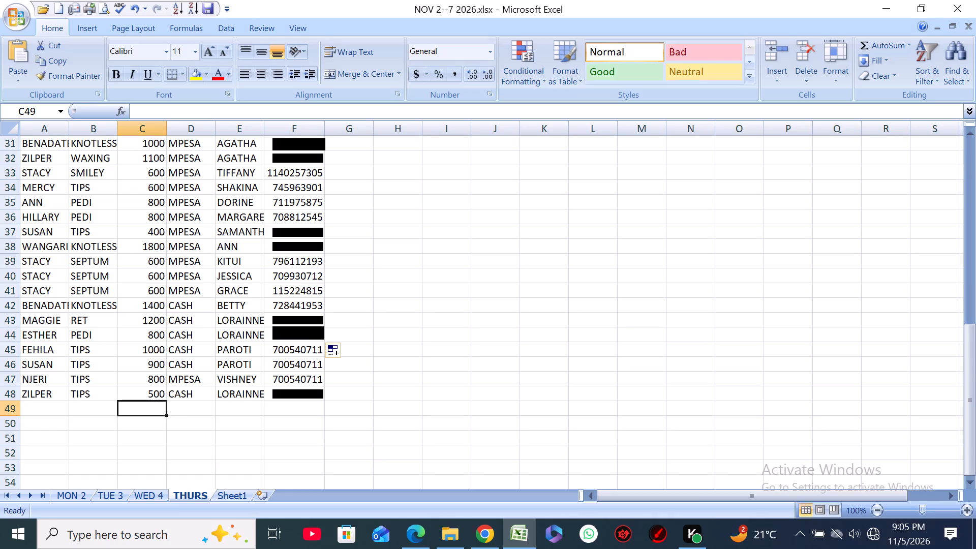
{"action": "left_click", "coordinate": [185, 424]}
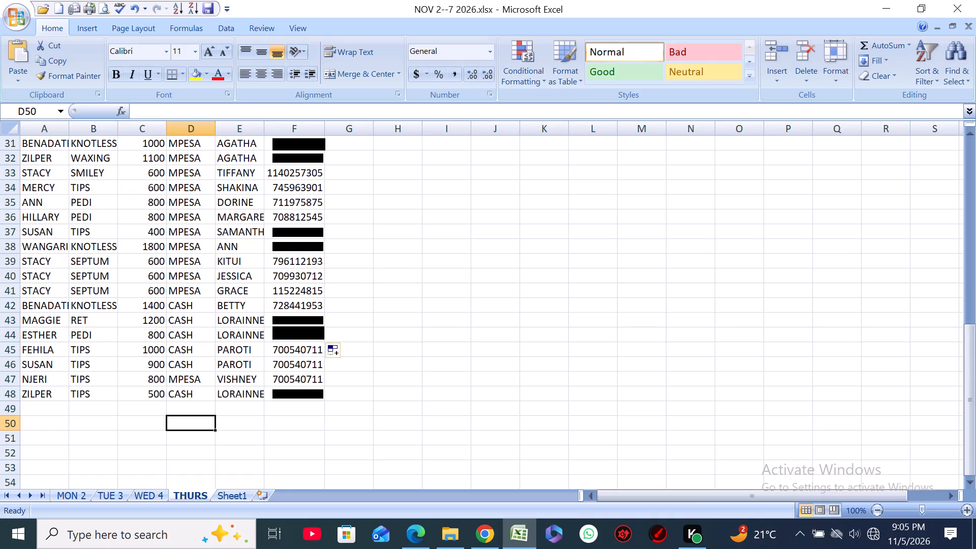
Open the WED 4 sheet and examine how the TOTAL, MPESA and CASH rows are laid out below its entries.
{"action": "left_click", "coordinate": [149, 496]}
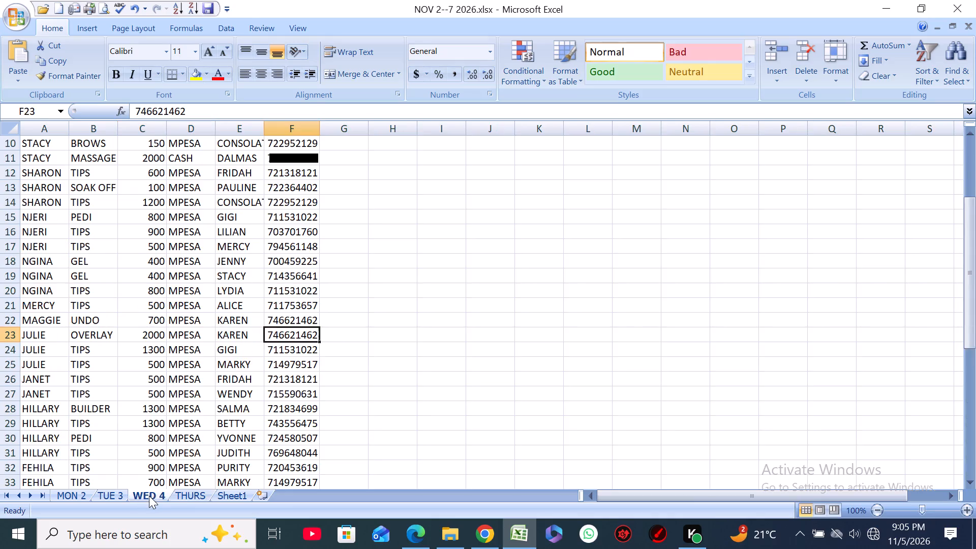
{"action": "left_click", "coordinate": [232, 386]}
{"action": "scroll", "coordinate": [232, 405], "scroll_direction": "down", "scroll_amount": 5}
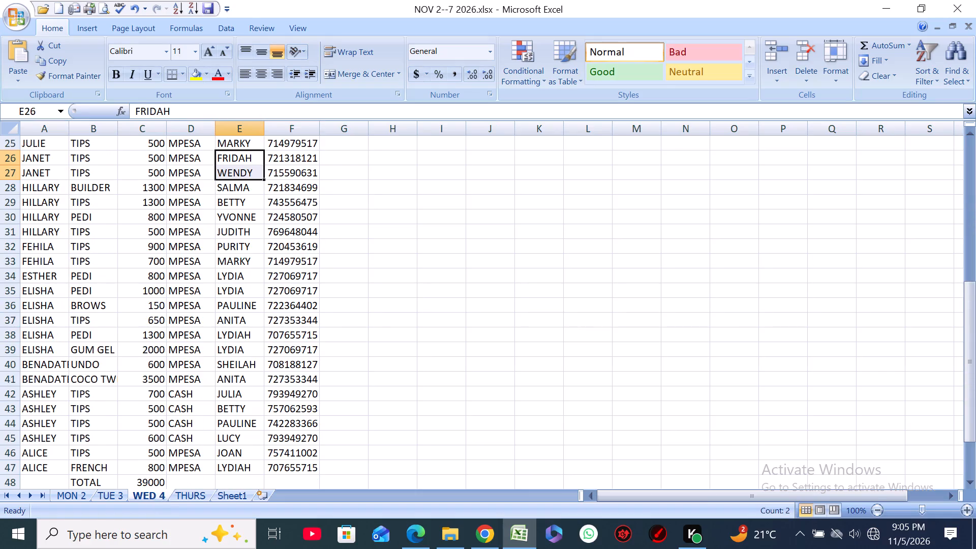
{"action": "left_click", "coordinate": [232, 414]}
{"action": "scroll", "coordinate": [232, 416], "scroll_direction": "down", "scroll_amount": 2}
{"action": "left_click", "coordinate": [243, 436]}
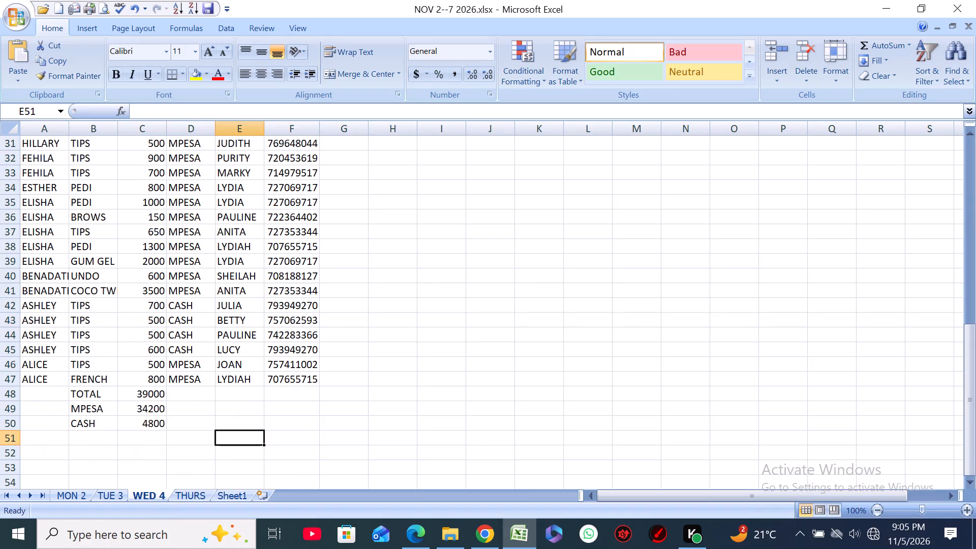
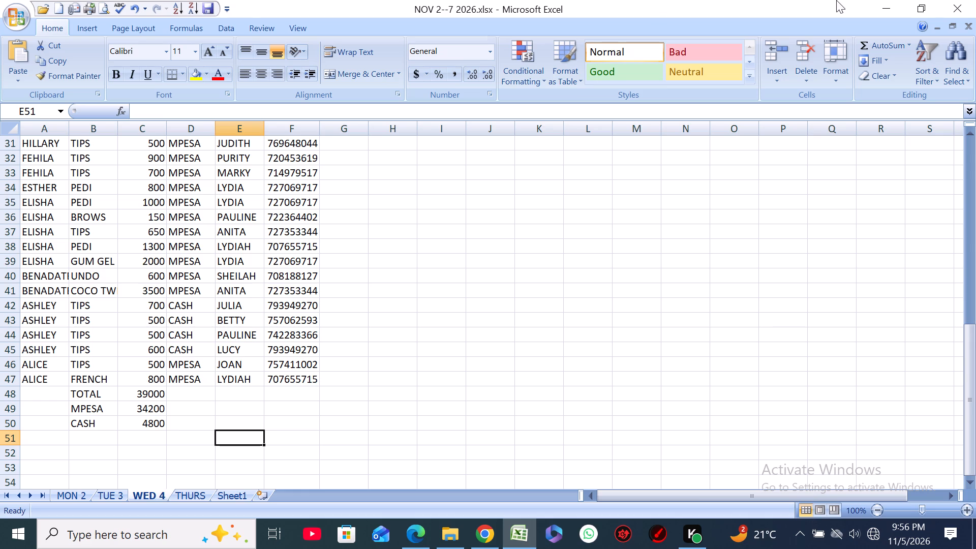
Return to the THURS sheet and review its entries up to the first row and back down to the last.
{"action": "left_click", "coordinate": [202, 492]}
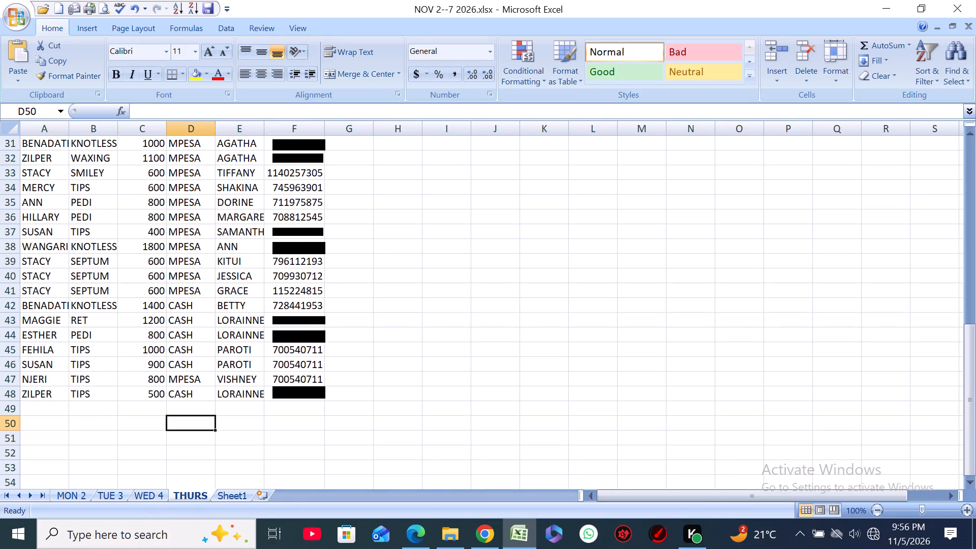
{"action": "scroll", "coordinate": [110, 314], "scroll_direction": "up", "scroll_amount": 5}
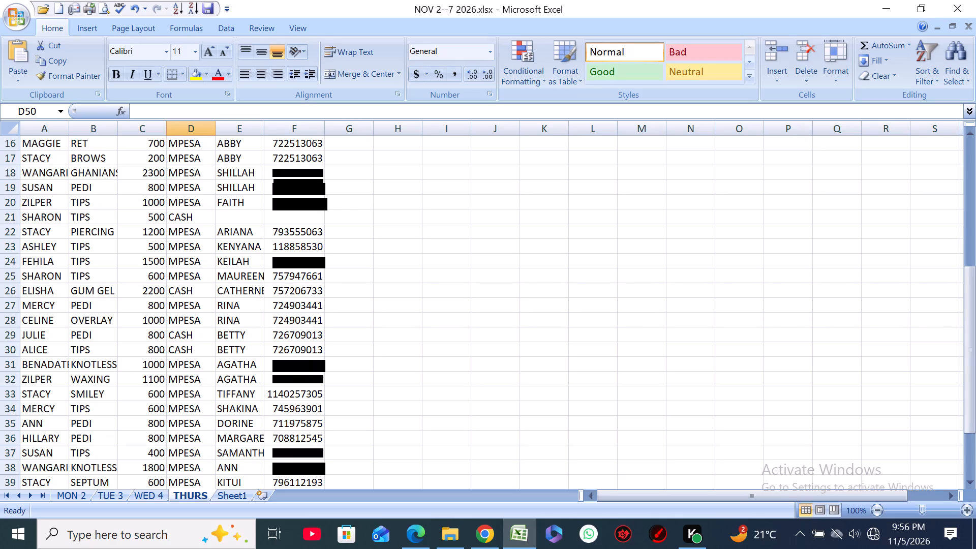
{"action": "scroll", "coordinate": [200, 286], "scroll_direction": "up", "scroll_amount": 3}
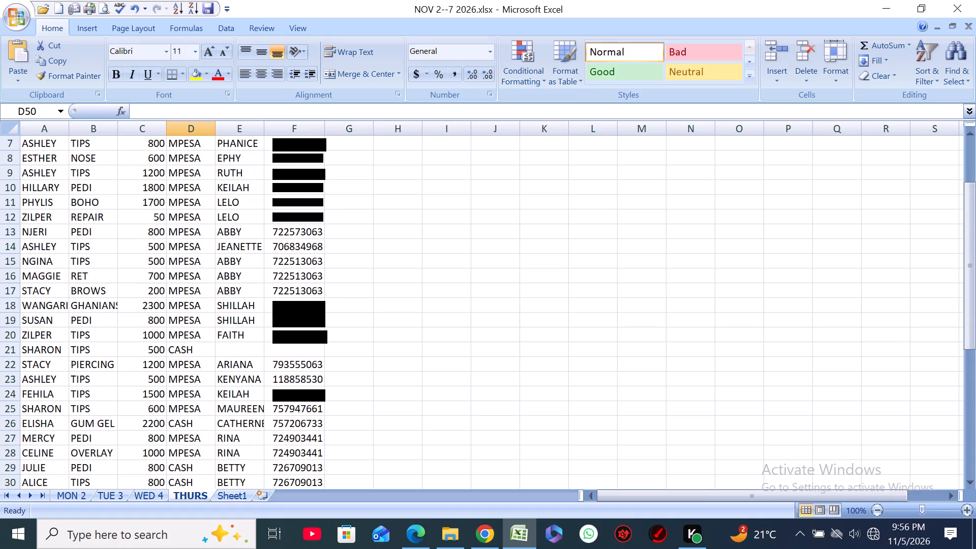
{"action": "scroll", "coordinate": [239, 321], "scroll_direction": "up", "scroll_amount": 6}
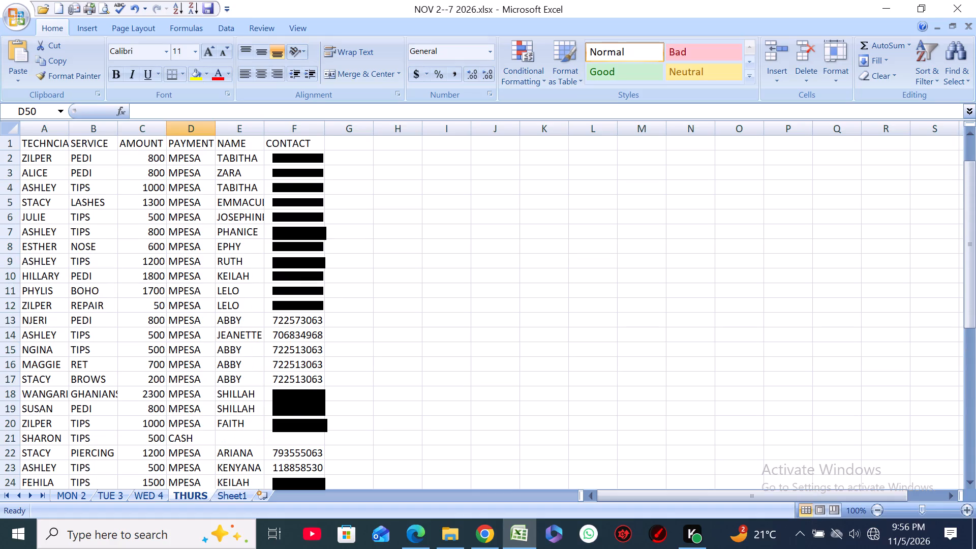
{"action": "scroll", "coordinate": [197, 362], "scroll_direction": "down", "scroll_amount": 11}
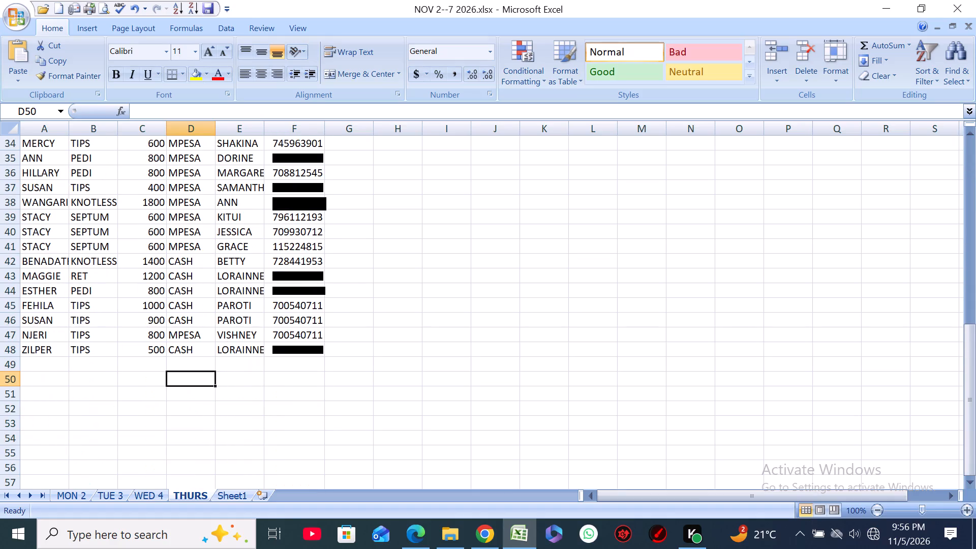
Add a new transaction in row 49 with technician HILLARY, service TIPS, amount 500 and payment MPESA.
{"action": "left_click", "coordinate": [52, 371]}
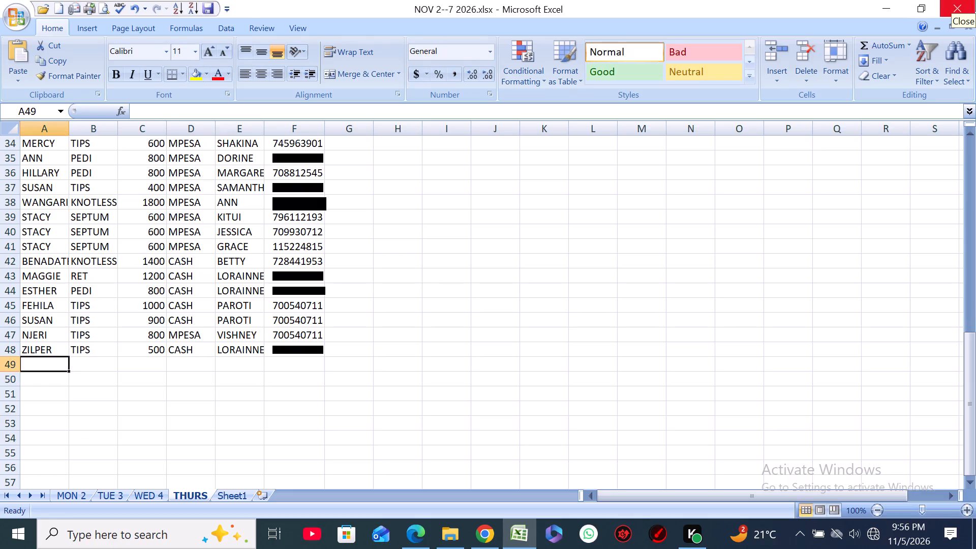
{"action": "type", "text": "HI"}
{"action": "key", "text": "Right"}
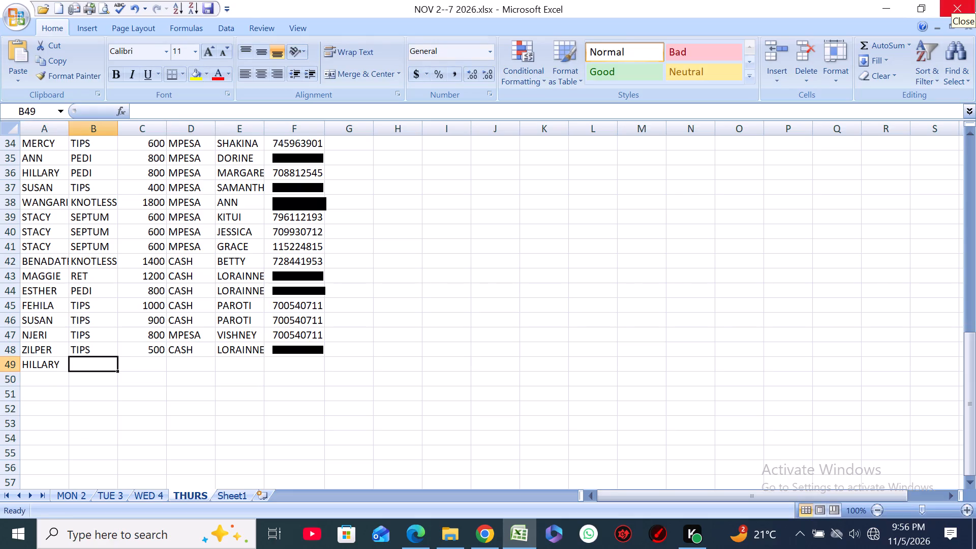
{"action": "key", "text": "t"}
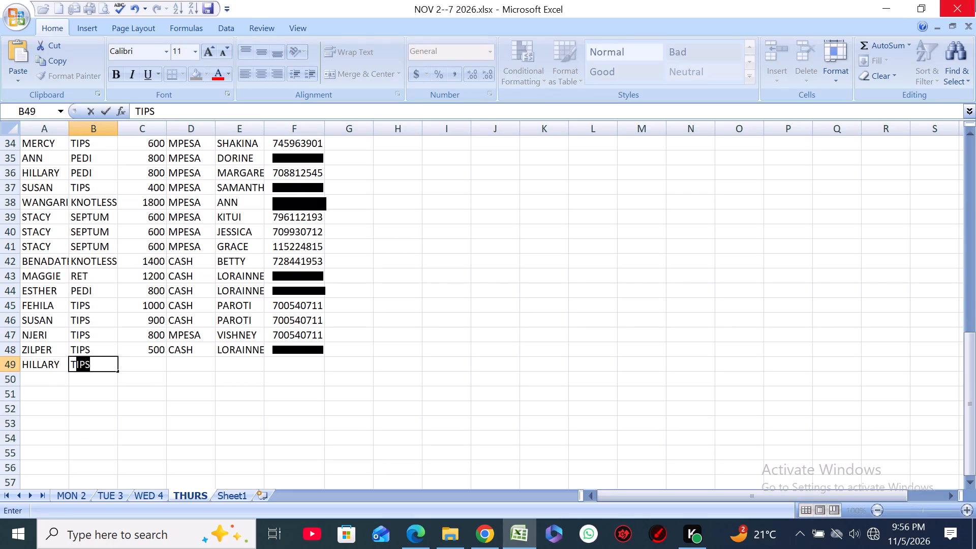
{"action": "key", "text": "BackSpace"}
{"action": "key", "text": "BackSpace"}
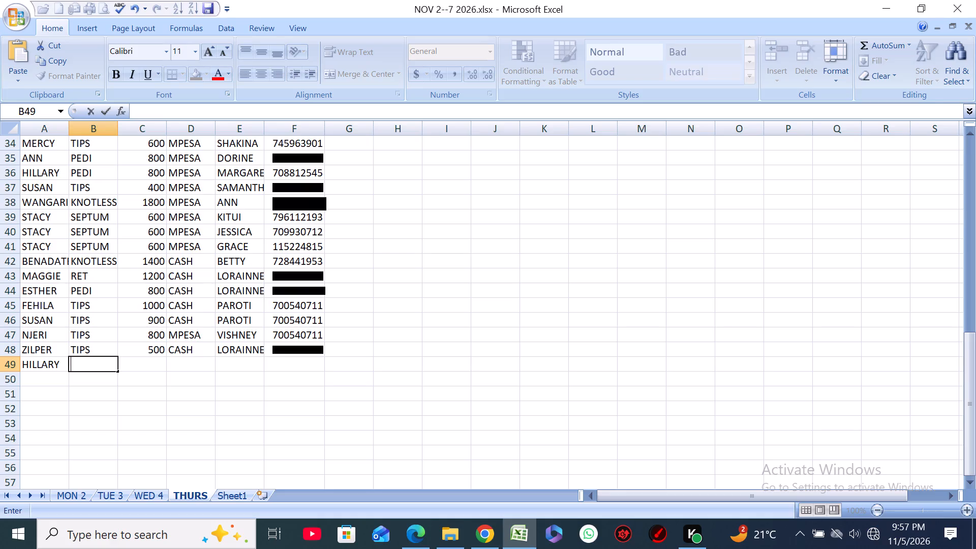
{"action": "right_click_drag", "start_coordinate": [532, 219], "coordinate": [479, 202]}
{"action": "right_click_drag", "start_coordinate": [619, 107], "coordinate": [805, 0]}
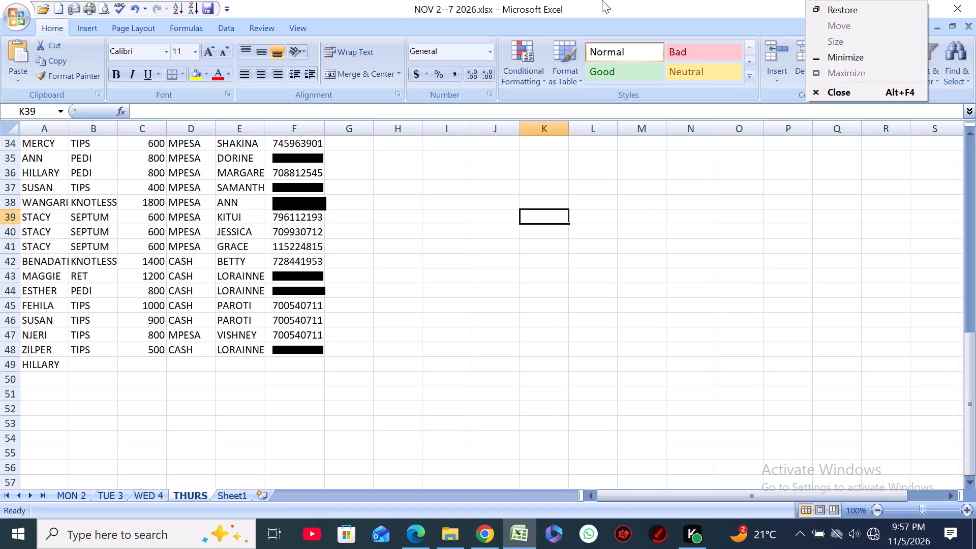
{"action": "left_click", "coordinate": [93, 350]}
{"action": "left_click", "coordinate": [94, 371]}
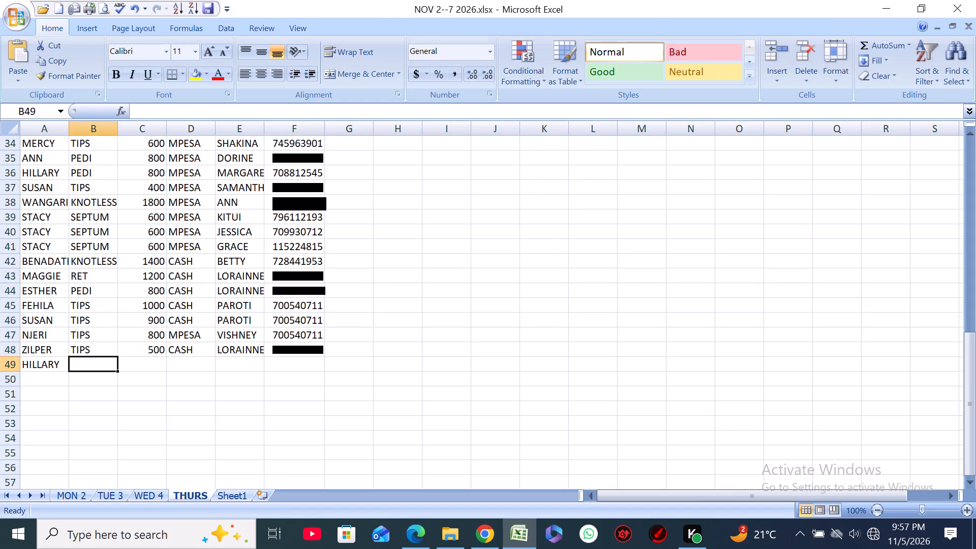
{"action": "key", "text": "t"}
{"action": "key", "text": "Right"}
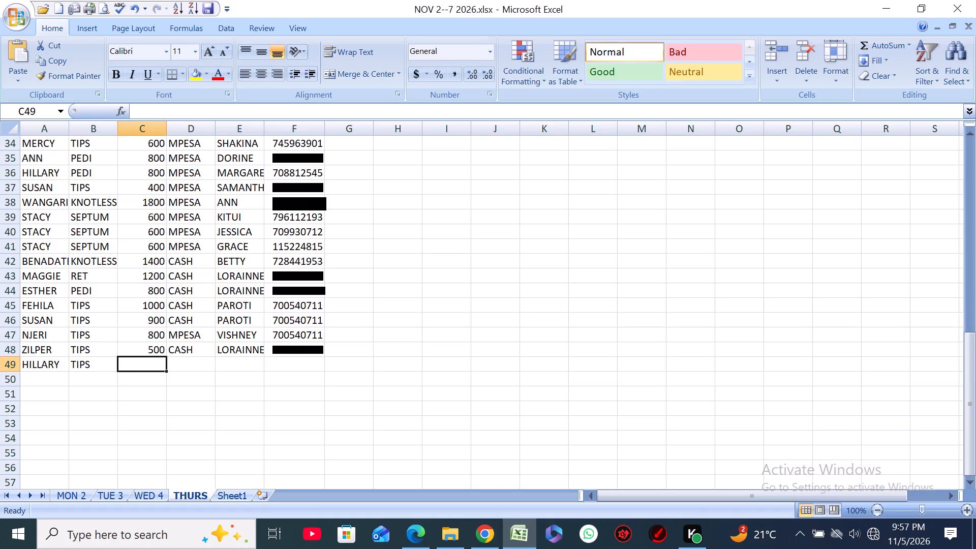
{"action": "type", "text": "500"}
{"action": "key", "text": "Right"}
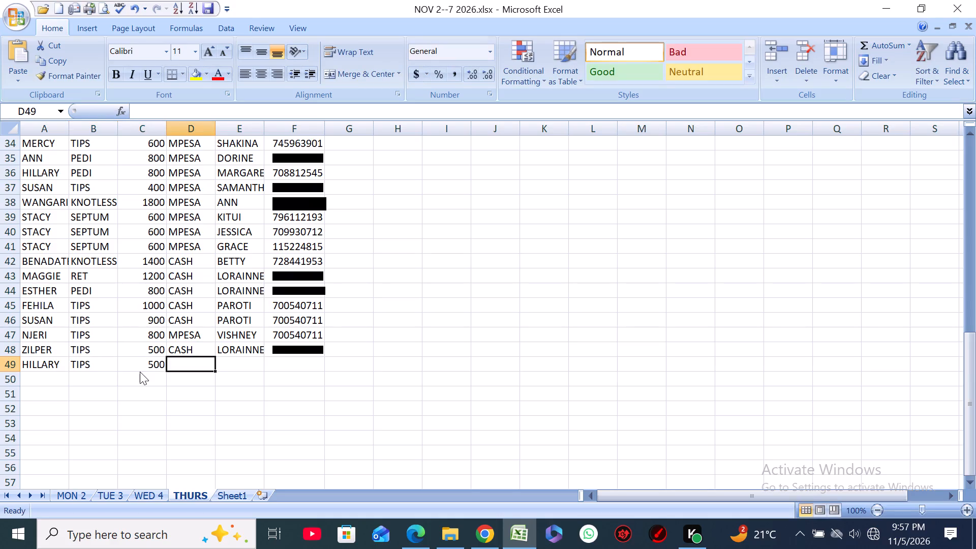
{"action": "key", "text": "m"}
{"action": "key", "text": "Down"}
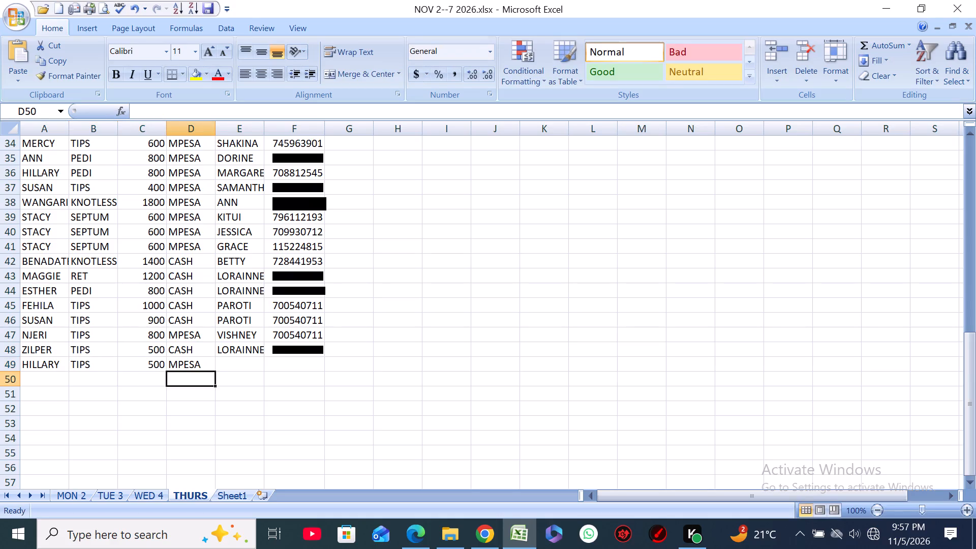
Enter the label TOTAL in cell B50, below the new HILLARY entry.
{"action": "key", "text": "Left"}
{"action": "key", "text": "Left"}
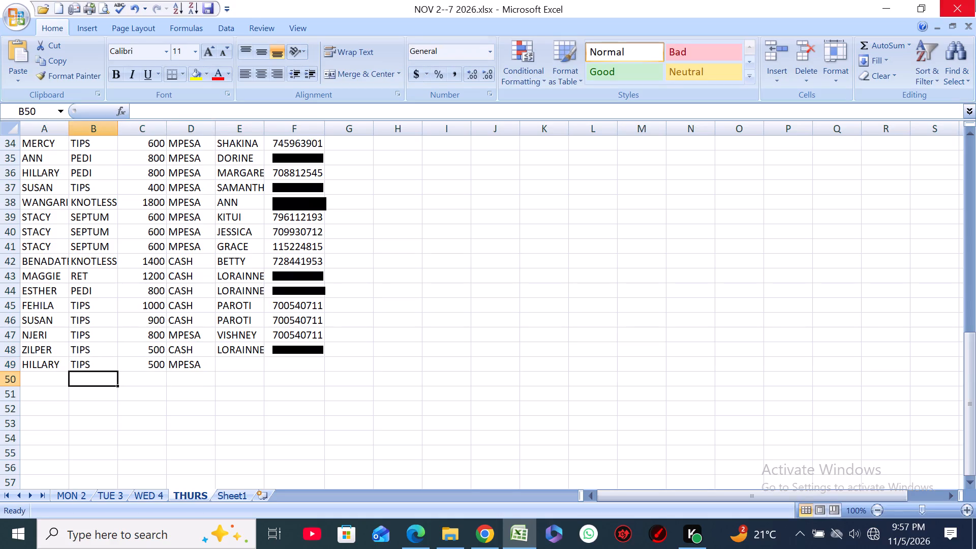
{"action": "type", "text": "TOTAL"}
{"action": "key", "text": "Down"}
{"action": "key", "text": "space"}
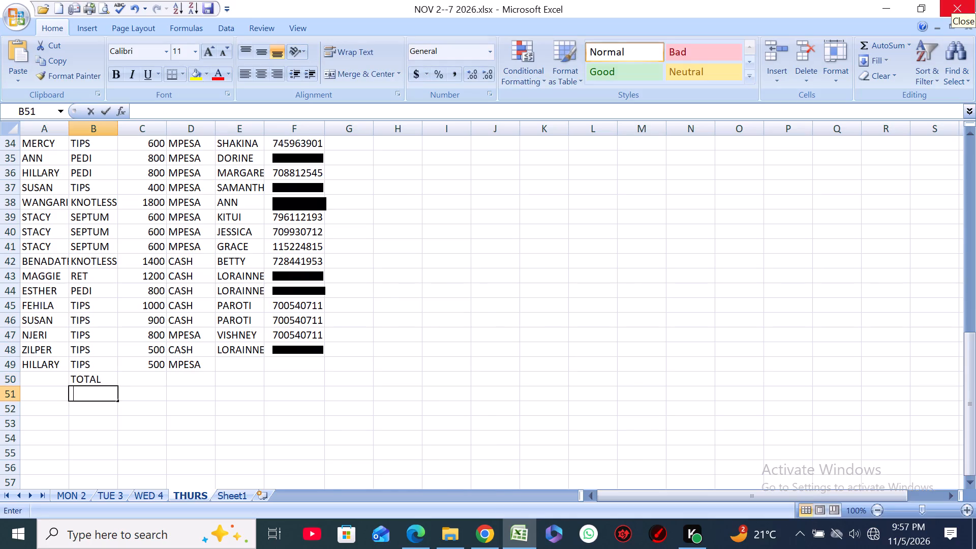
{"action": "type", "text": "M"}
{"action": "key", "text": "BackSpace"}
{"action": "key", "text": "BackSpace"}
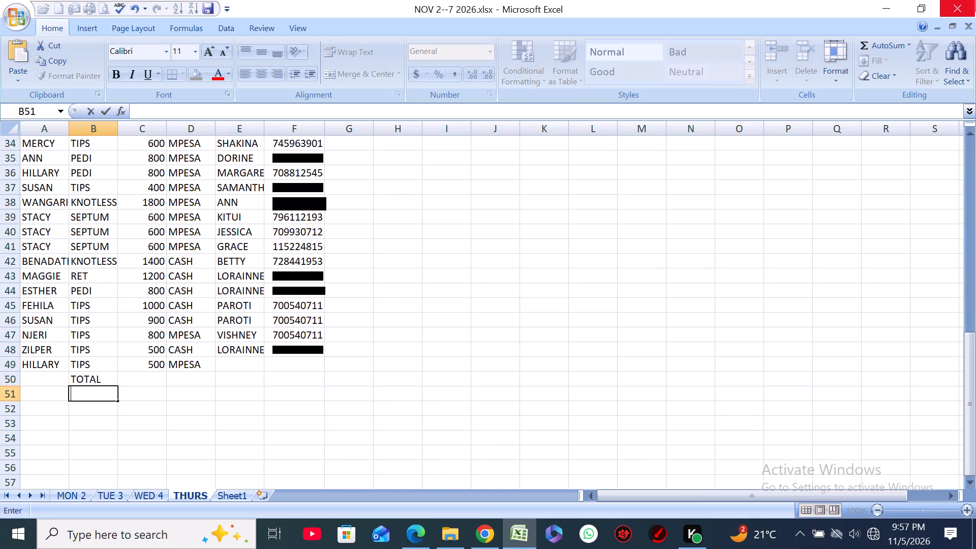
Complete HILLARY's entry in row 49 with the client name MERCY and the client's contact number.
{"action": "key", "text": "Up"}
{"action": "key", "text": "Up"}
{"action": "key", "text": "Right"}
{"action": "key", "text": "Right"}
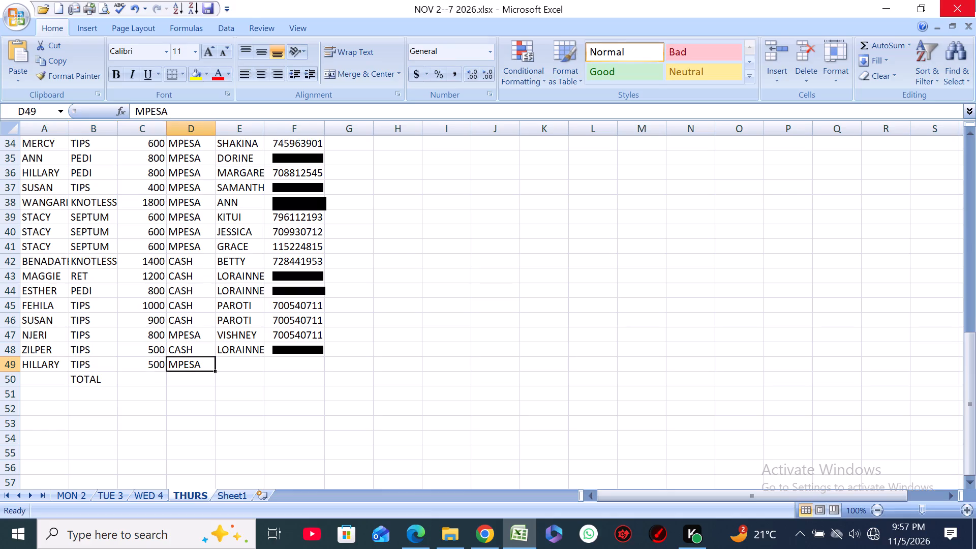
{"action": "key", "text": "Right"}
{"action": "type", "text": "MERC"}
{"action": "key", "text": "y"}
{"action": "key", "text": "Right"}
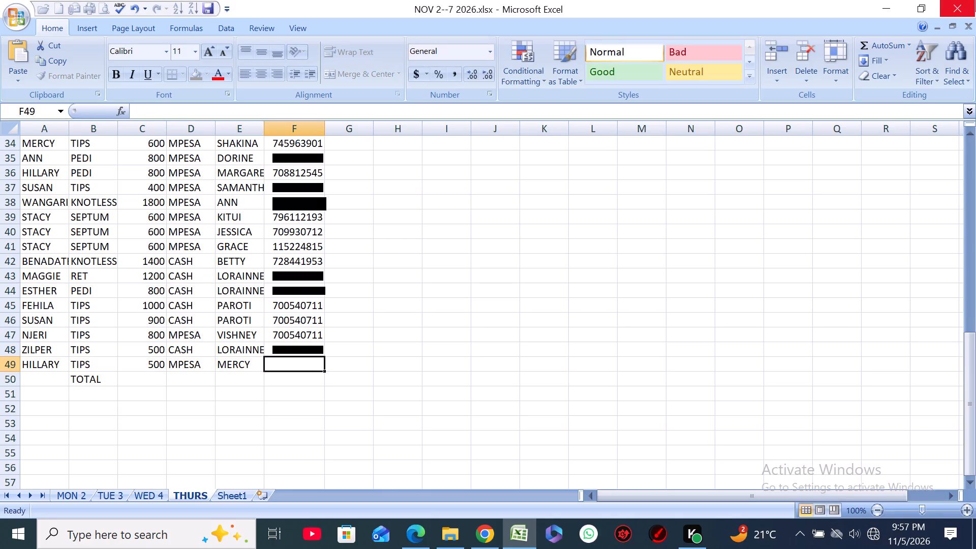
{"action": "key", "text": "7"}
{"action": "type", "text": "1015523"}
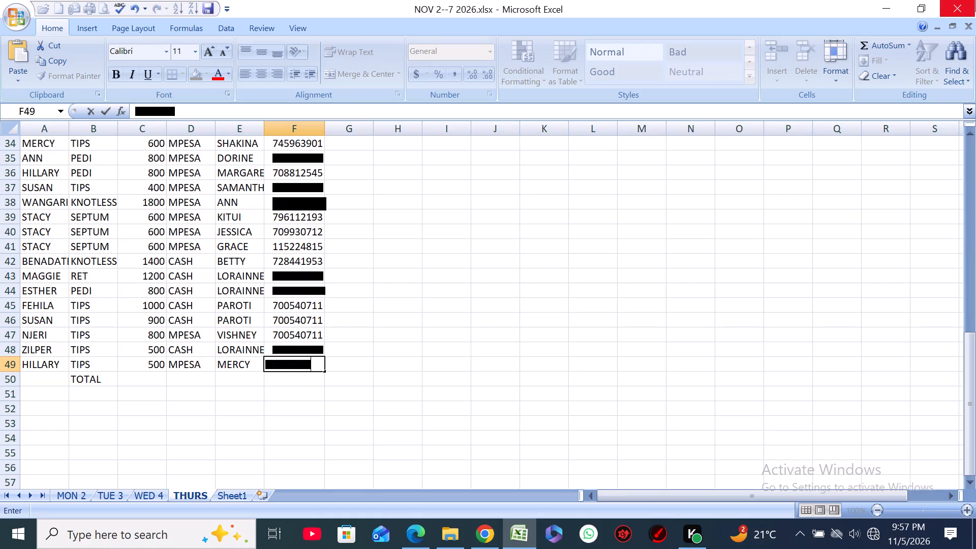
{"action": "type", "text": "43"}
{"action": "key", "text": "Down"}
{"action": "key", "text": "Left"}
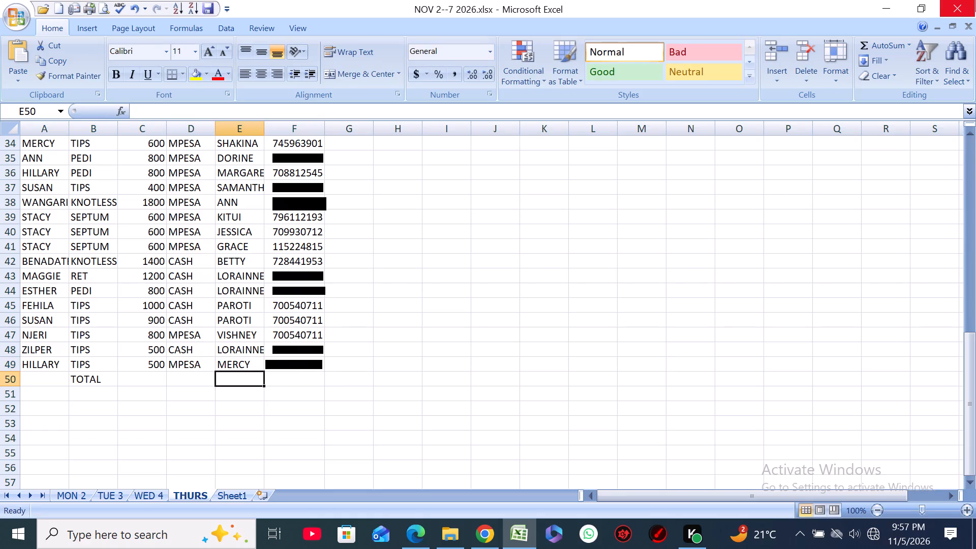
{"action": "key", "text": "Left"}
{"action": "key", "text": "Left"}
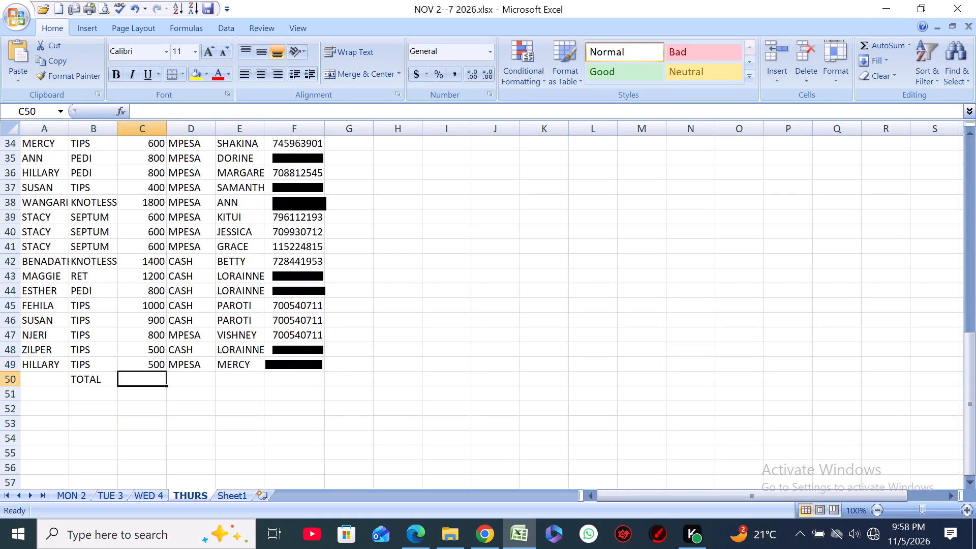
Sort the THURS entries by the payment column from Z to A.
{"action": "left_click", "coordinate": [184, 361]}
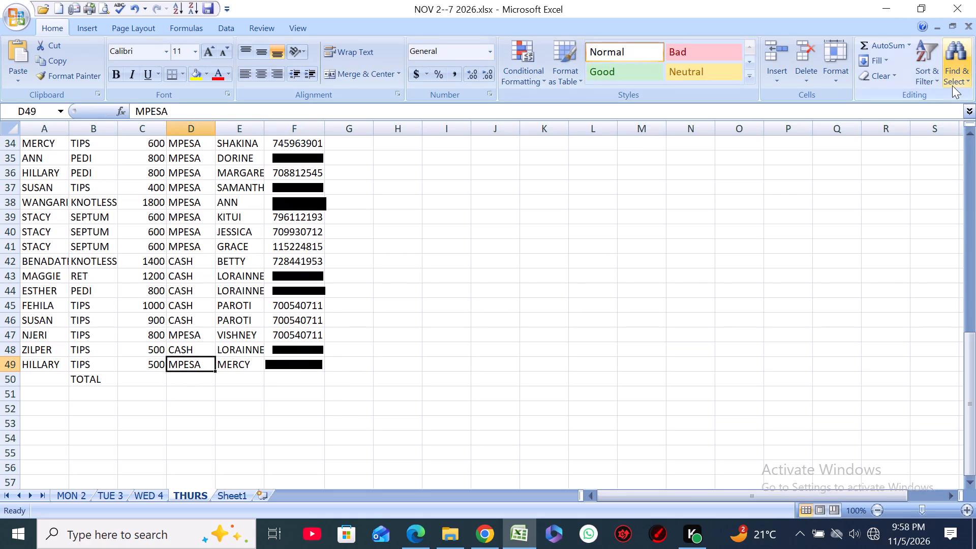
{"action": "left_click", "coordinate": [938, 79]}
{"action": "left_click", "coordinate": [933, 111]}
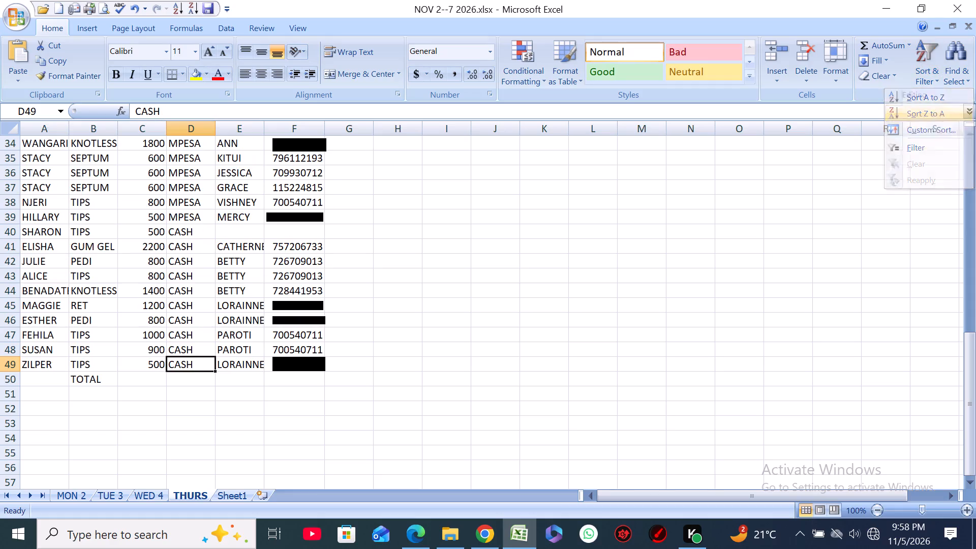
Sum the cash amounts in cell I47 with the formula =SUM(C40:C49).
{"action": "left_click", "coordinate": [466, 341]}
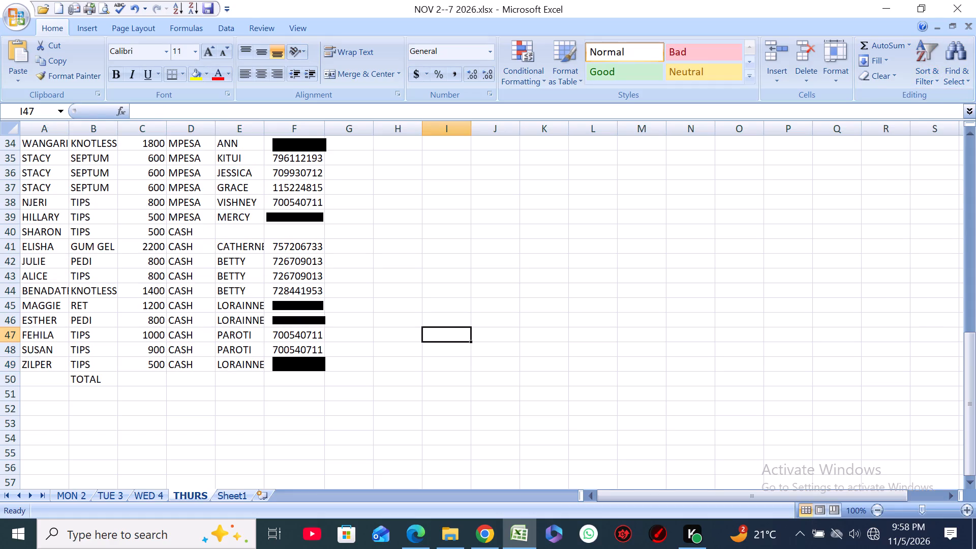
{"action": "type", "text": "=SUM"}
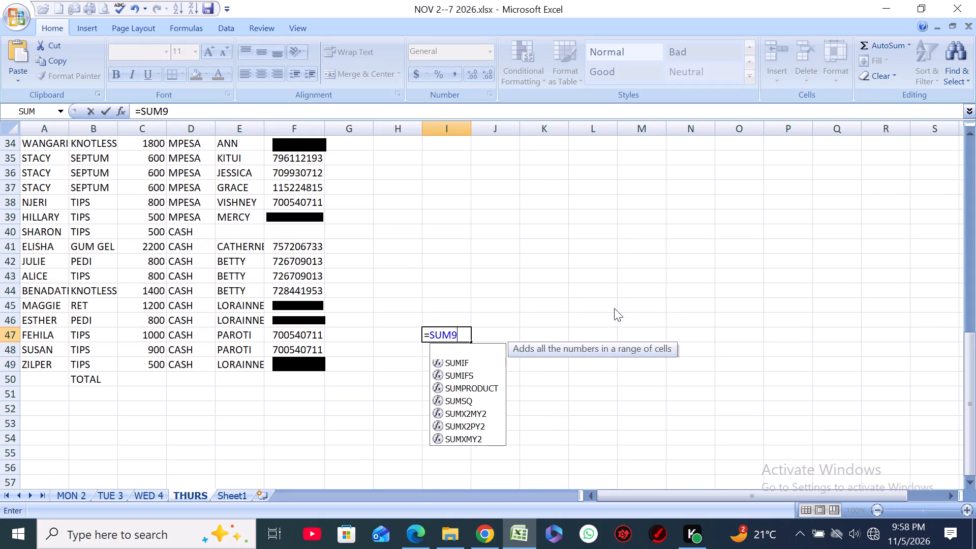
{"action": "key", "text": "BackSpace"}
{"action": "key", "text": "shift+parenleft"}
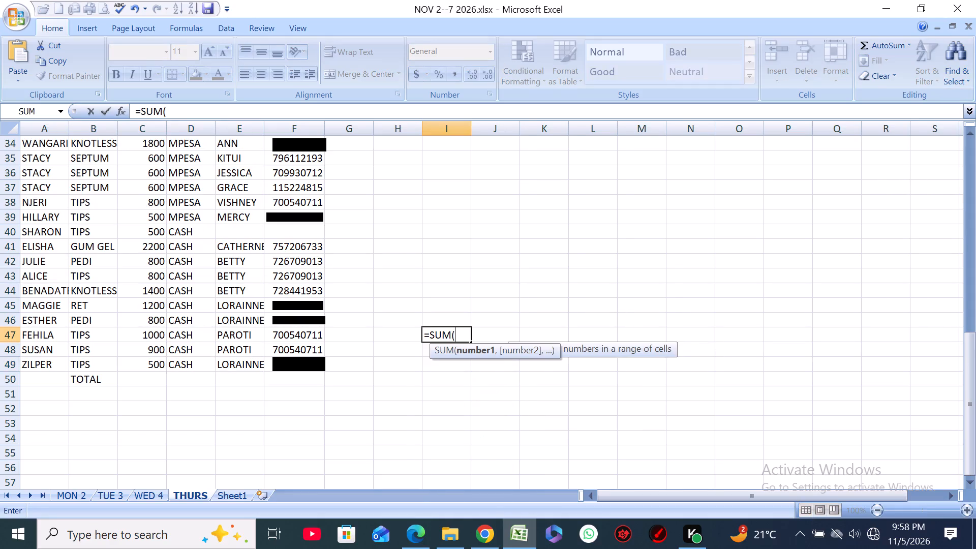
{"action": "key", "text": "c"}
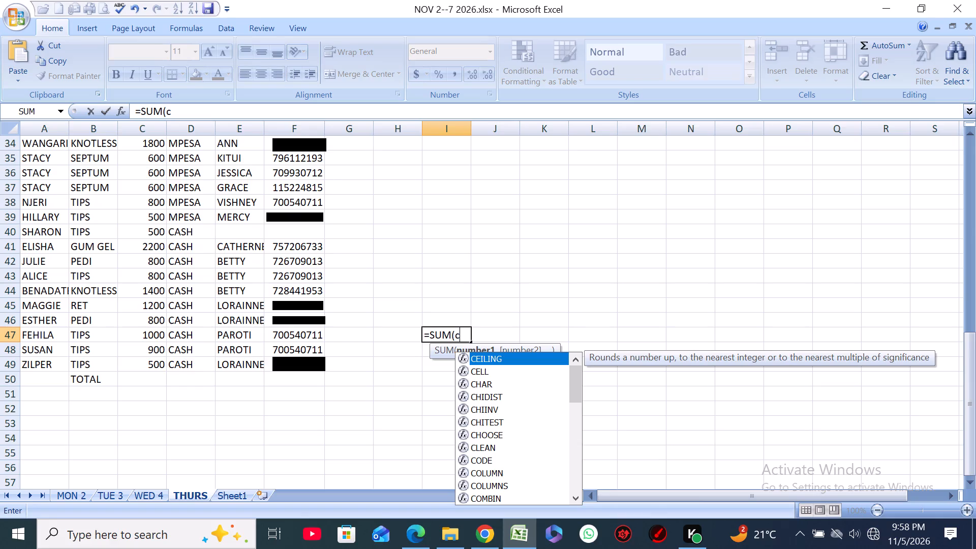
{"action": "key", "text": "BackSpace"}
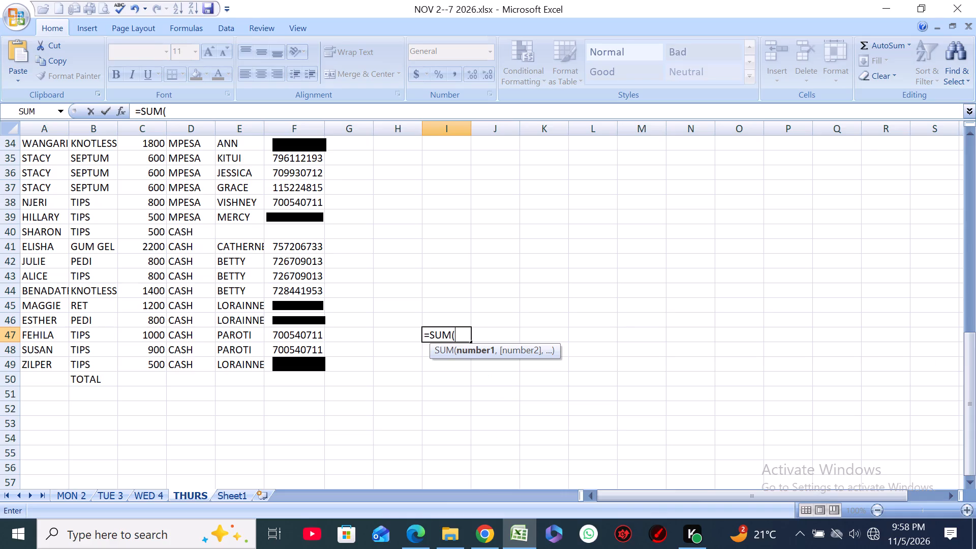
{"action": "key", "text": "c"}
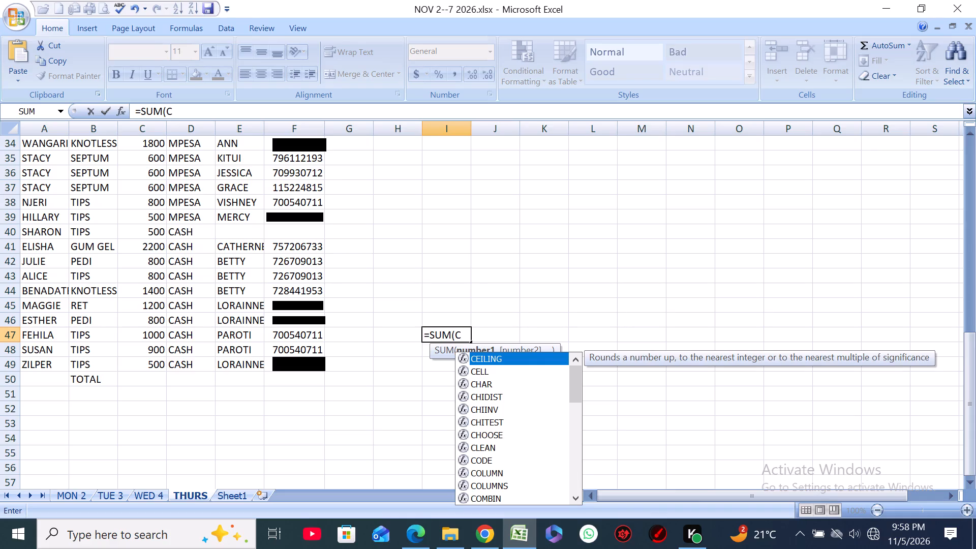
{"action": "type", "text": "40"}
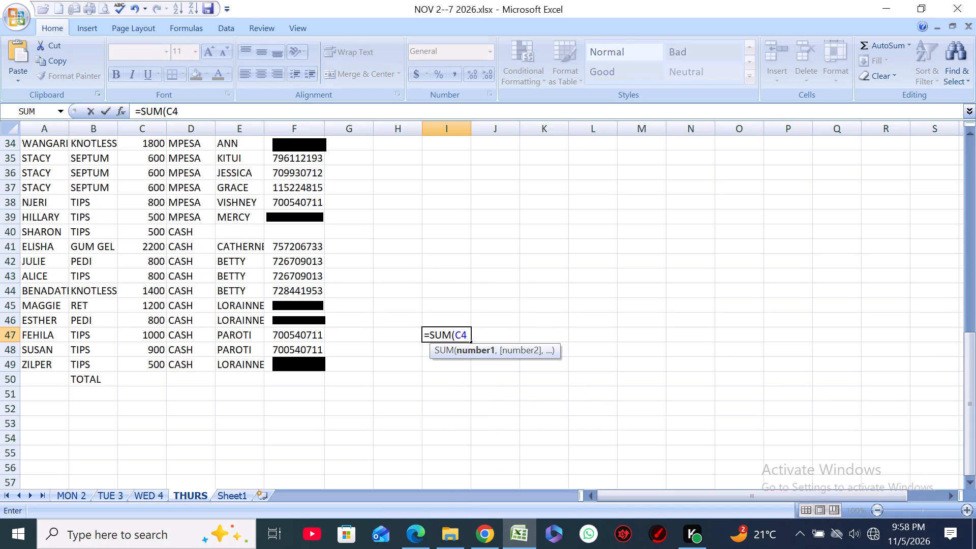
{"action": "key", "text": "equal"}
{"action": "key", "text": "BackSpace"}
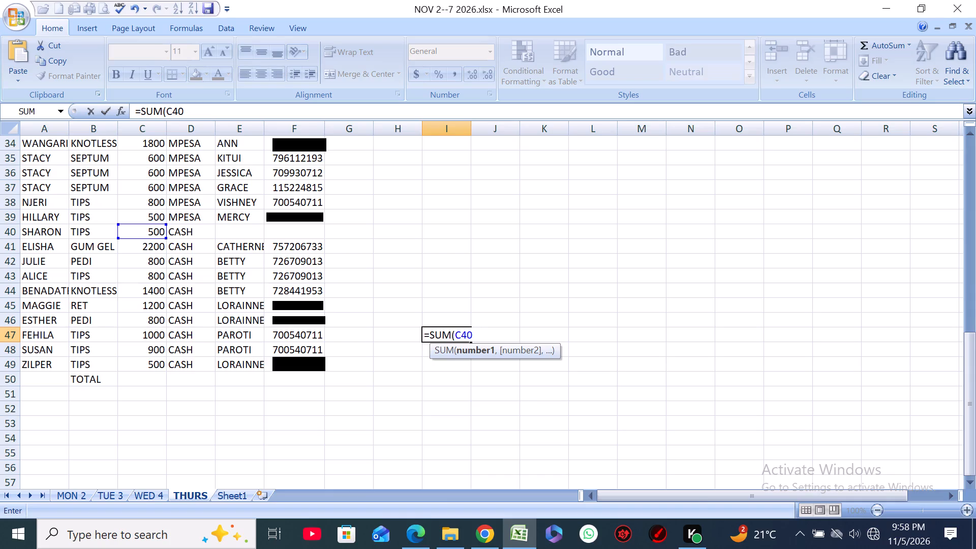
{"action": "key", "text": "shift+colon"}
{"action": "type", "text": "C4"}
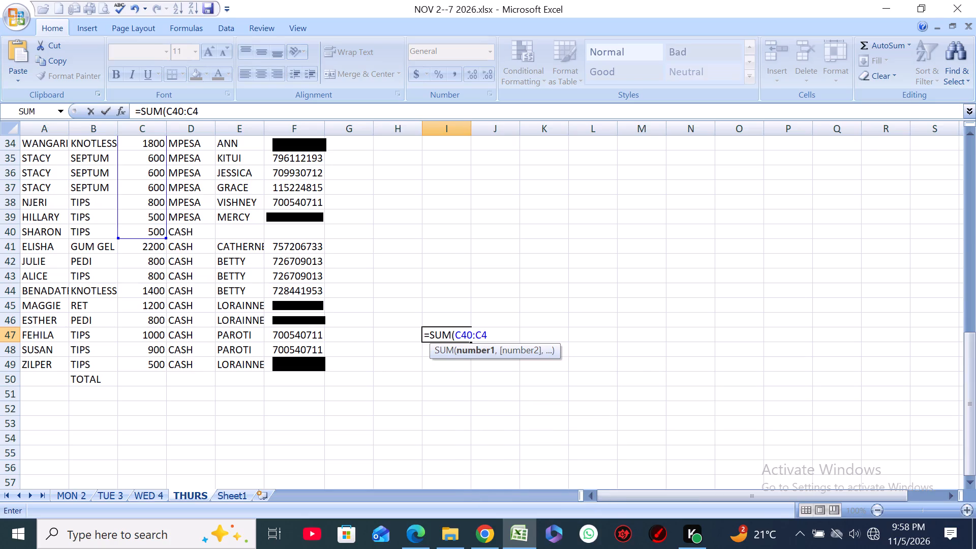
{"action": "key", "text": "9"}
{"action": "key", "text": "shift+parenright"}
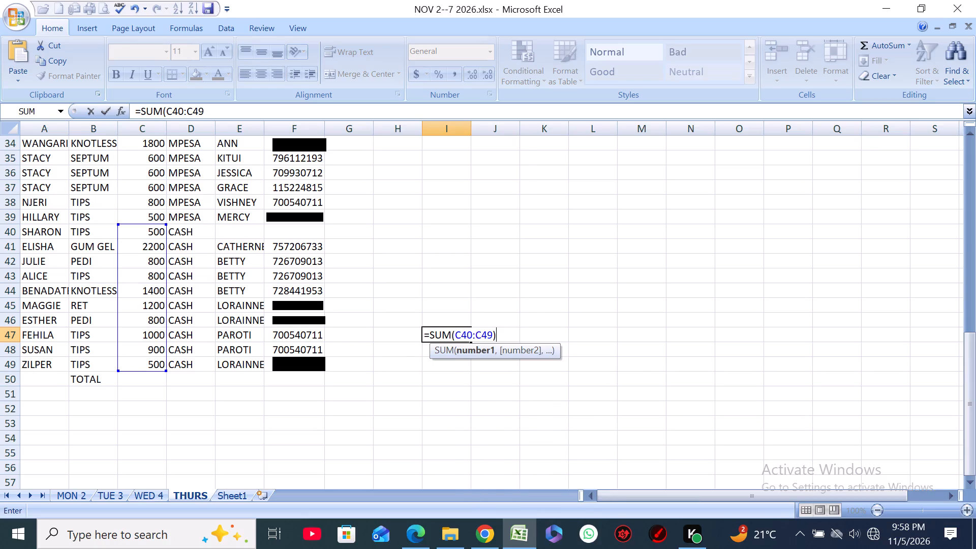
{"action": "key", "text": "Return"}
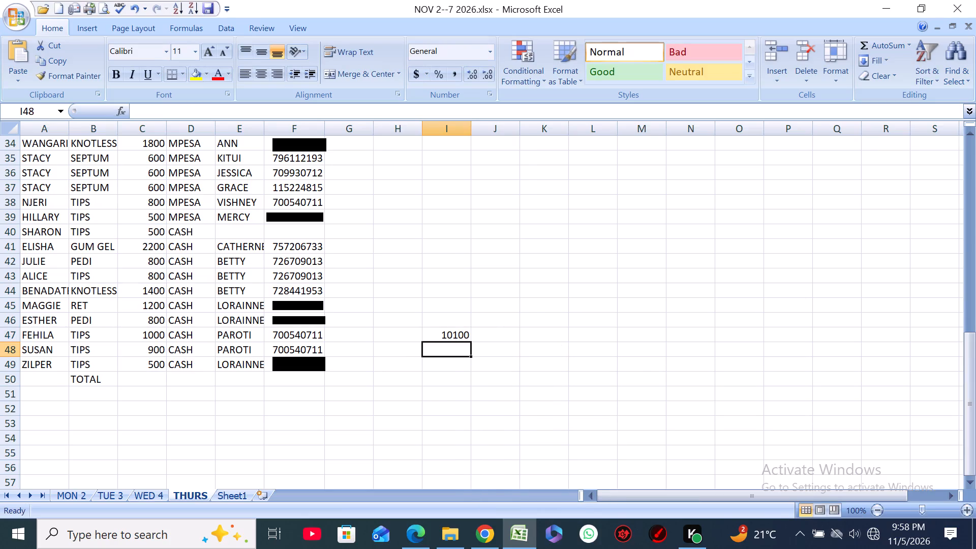
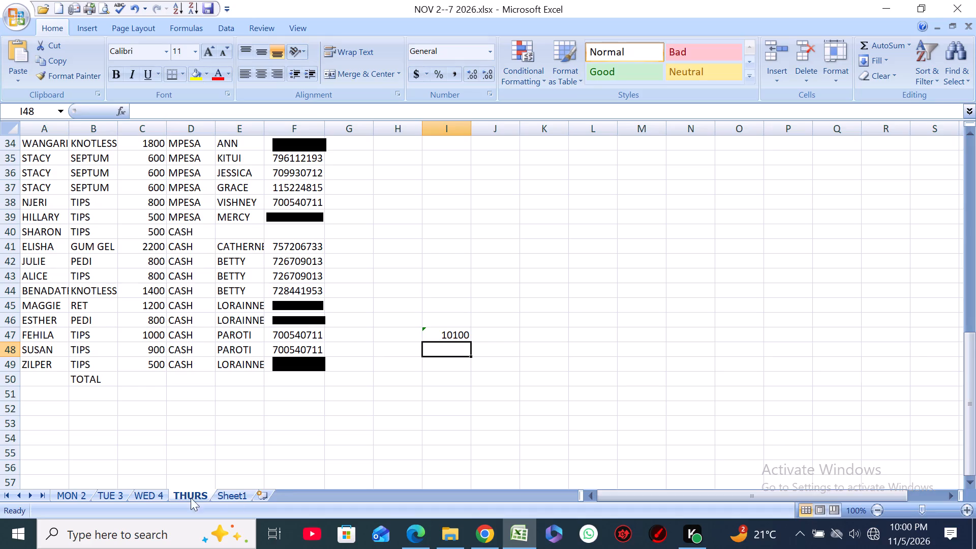
Check how the TOTAL, MPESA and CASH summary rows are laid out on the WED 4 sheet and return to THURS.
{"action": "left_click", "coordinate": [167, 493]}
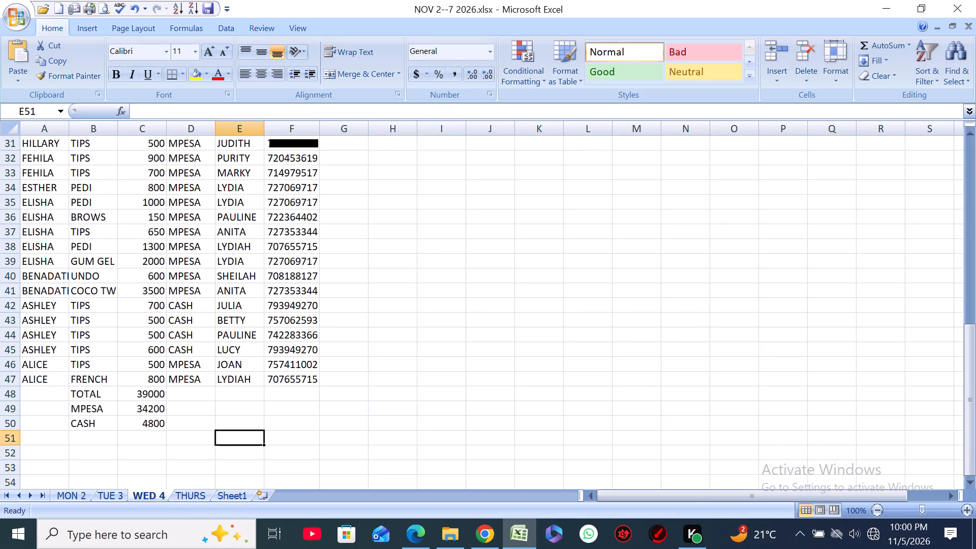
{"action": "left_click", "coordinate": [193, 498]}
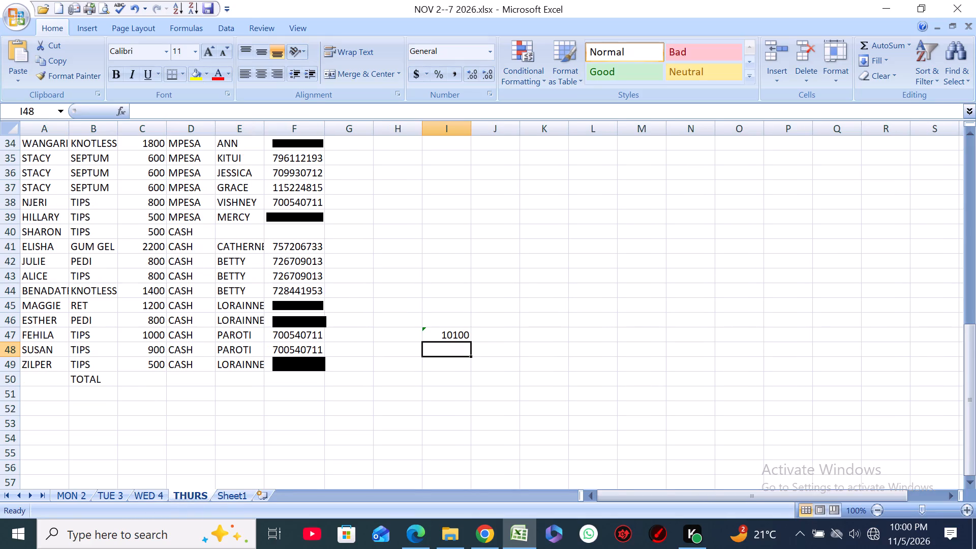
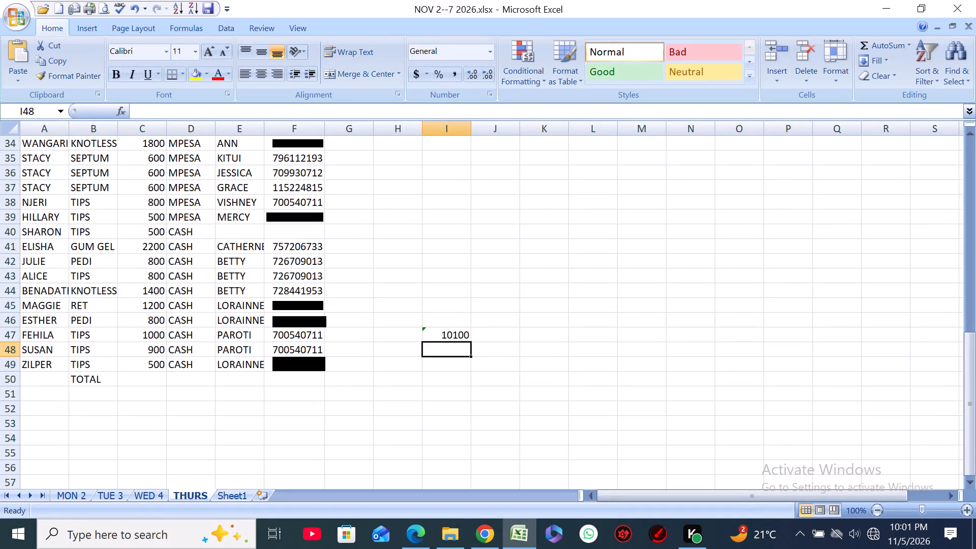
Set the amount of the GUM GEL cash transaction in C41 to 0.
{"action": "left_click", "coordinate": [156, 247]}
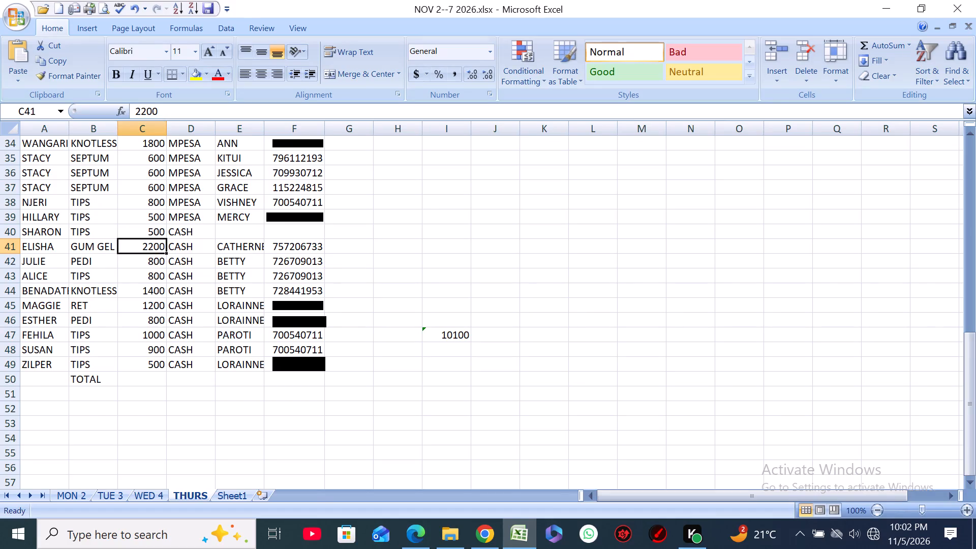
{"action": "key", "text": "BackSpace"}
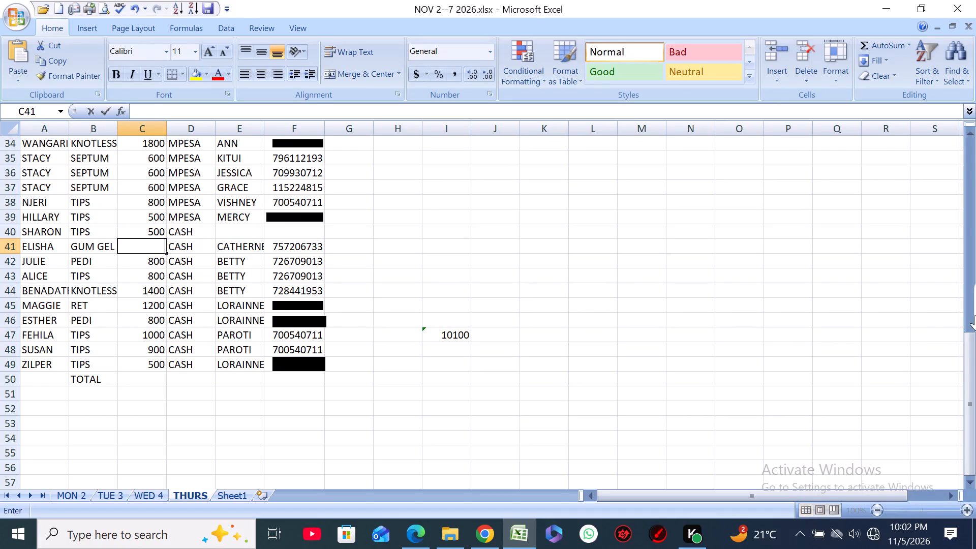
{"action": "key", "text": "0"}
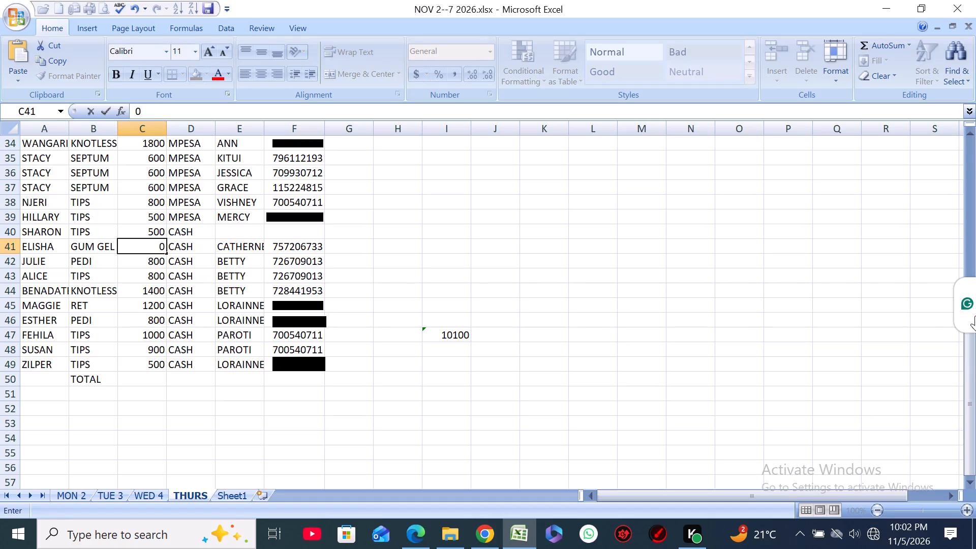
{"action": "key", "text": "Down"}
Sum C2:C49 in the TOTAL row's cell C50, and replace the formula with the fixed value 41050.
{"action": "key", "text": "Down"}
{"action": "key", "text": "Down"}
{"action": "key", "text": "Down"}
{"action": "key", "text": "Down"}
{"action": "key", "text": "Down"}
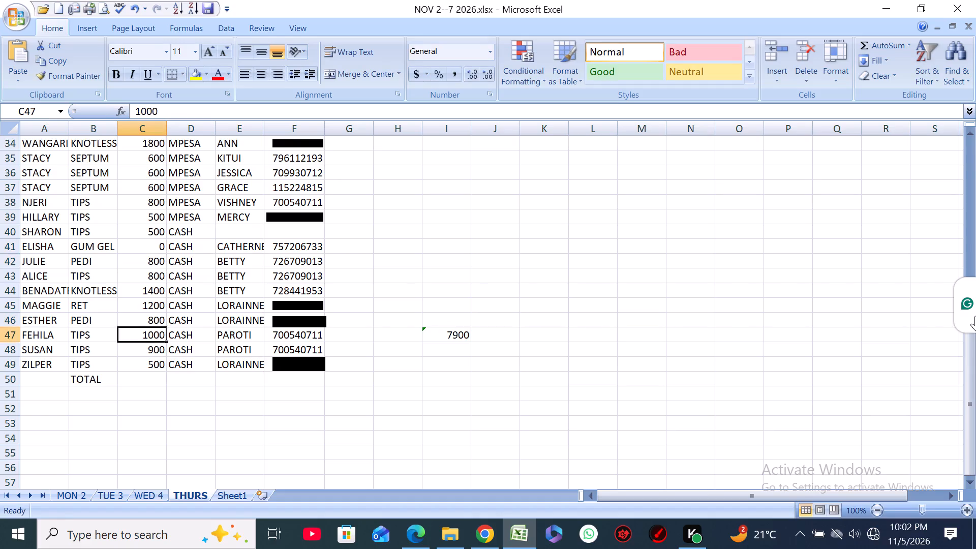
{"action": "key", "text": "Down"}
{"action": "key", "text": "Down"}
{"action": "key", "text": "Down"}
{"action": "key", "text": "alt+equal"}
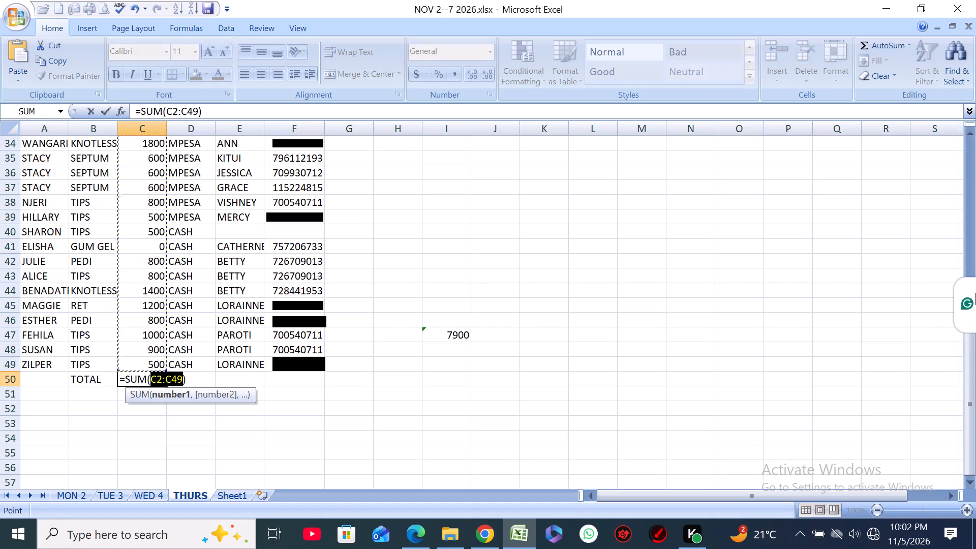
{"action": "key", "text": "Return"}
{"action": "key", "text": "Up"}
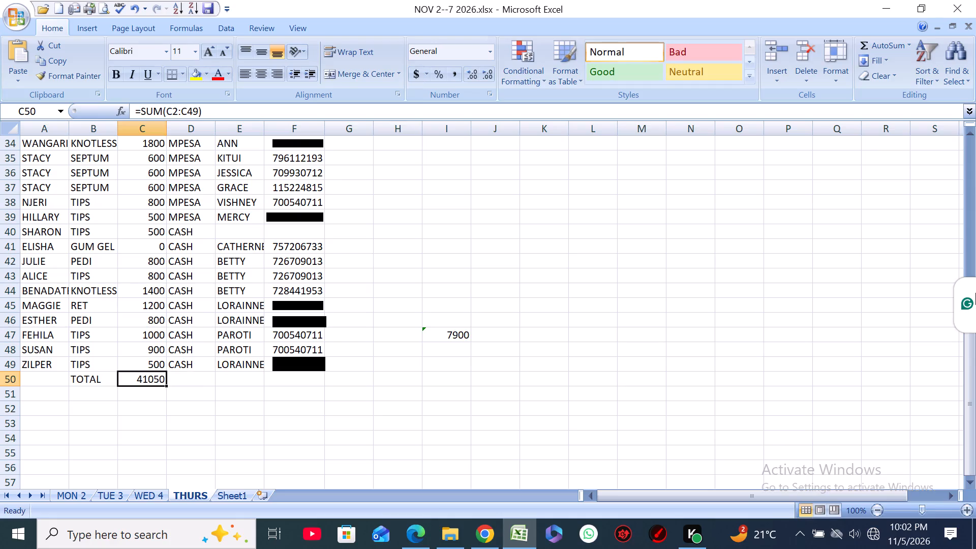
{"action": "type", "text": "41"}
{"action": "type", "text": "050"}
{"action": "key", "text": "Down"}
Label the two rows below TOTAL in column B as MPESA and CASH.
{"action": "key", "text": "Left"}
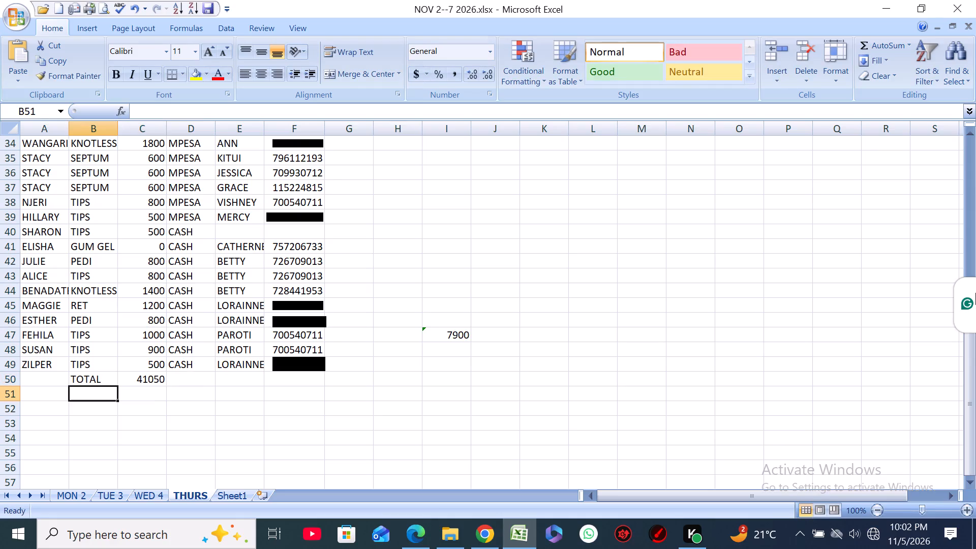
{"action": "type", "text": "MPESA"}
{"action": "key", "text": "Down"}
{"action": "type", "text": "CASH"}
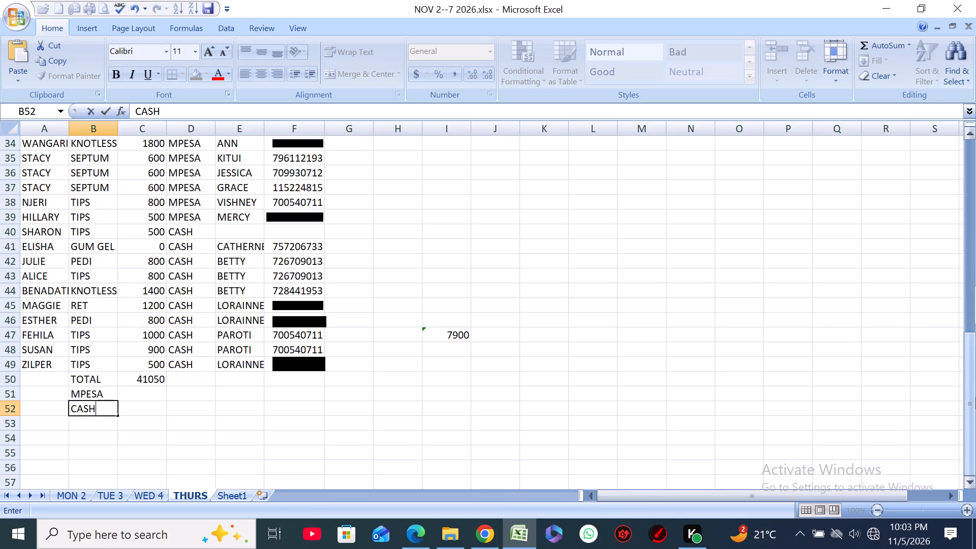
Enter 10600 as the CASH amount in C52.
{"action": "key", "text": "Right"}
{"action": "type", "text": "10600"}
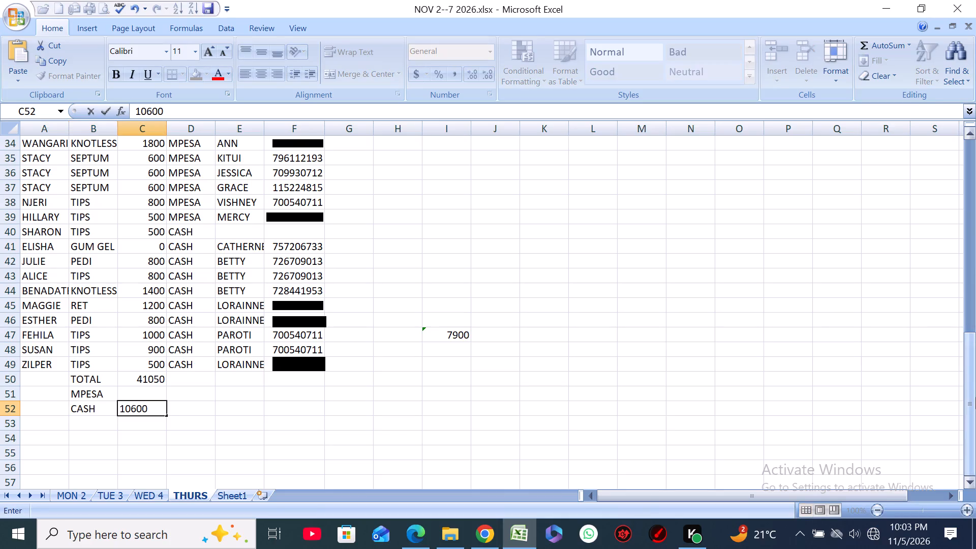
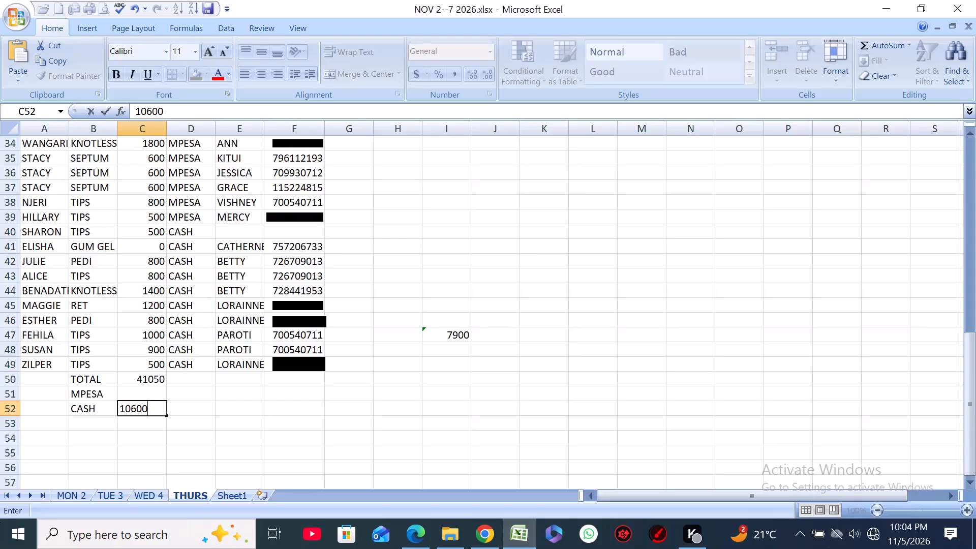
Examine the TOTAL, MPESA and CASH summary cells at the bottom of the WED 4 sheet, and return to THURS.
{"action": "left_click_drag", "start_coordinate": [160, 495], "coordinate": [156, 477]}
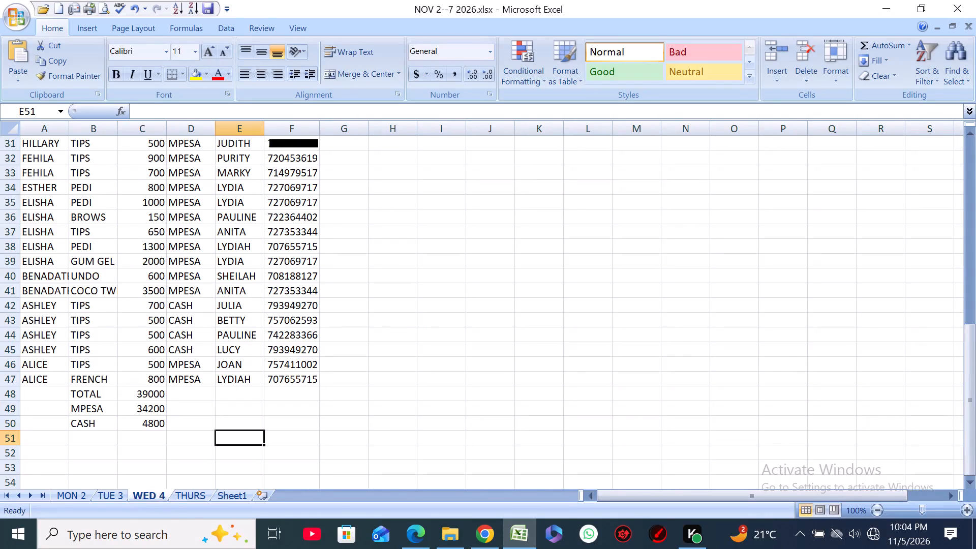
{"action": "left_click", "coordinate": [156, 439]}
{"action": "left_click", "coordinate": [156, 430]}
{"action": "left_click", "coordinate": [156, 419]}
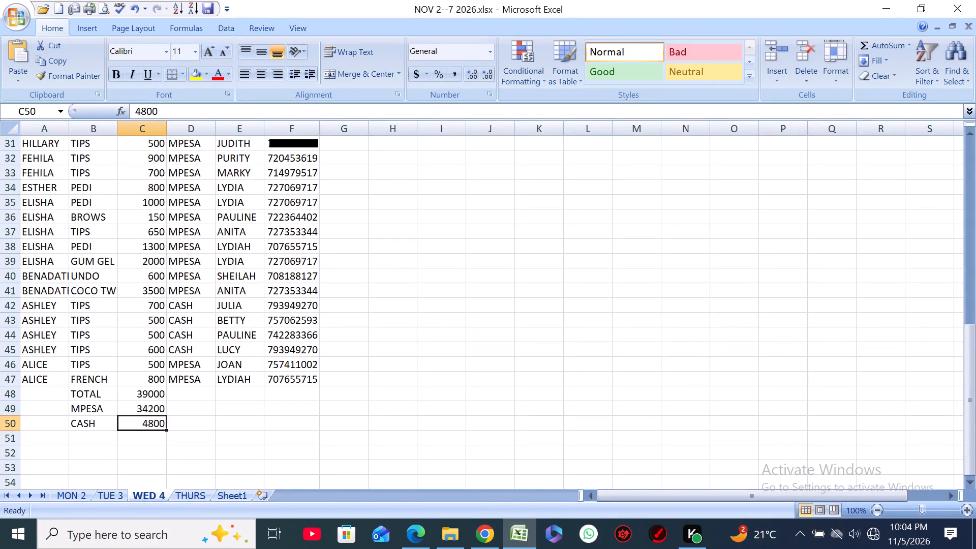
{"action": "left_click", "coordinate": [199, 398]}
{"action": "left_click_drag", "start_coordinate": [201, 422], "coordinate": [203, 428]}
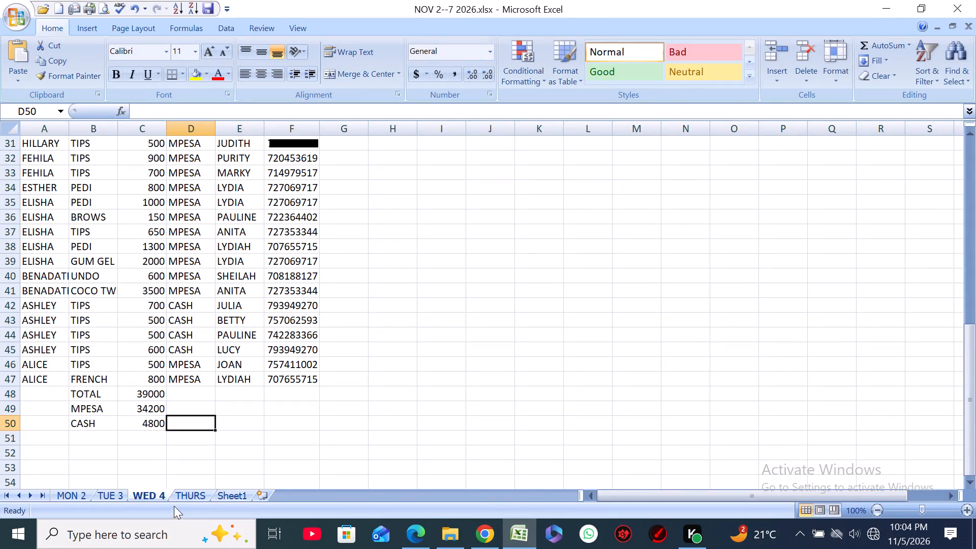
{"action": "left_click", "coordinate": [197, 495]}
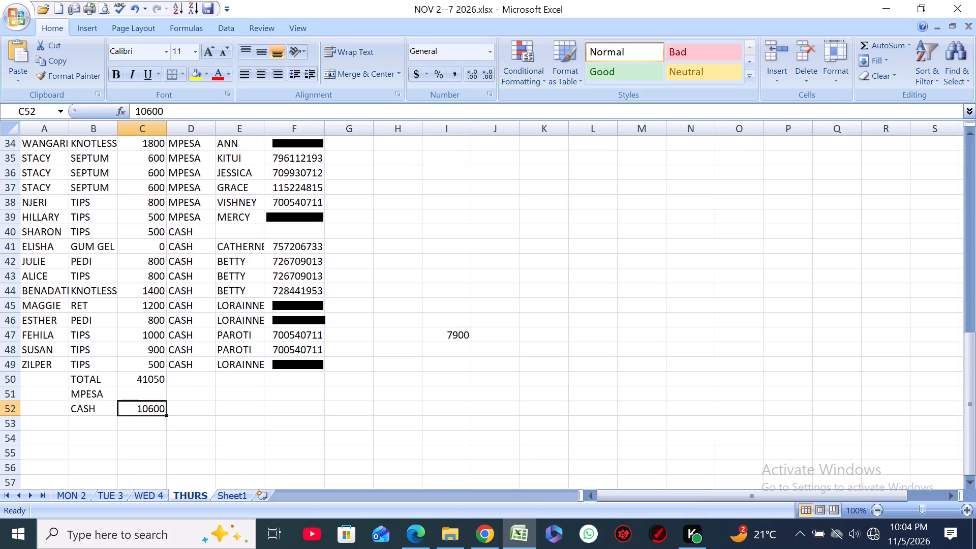
Clear the scratch cash sum from cell I47 beside the THURS transactions.
{"action": "left_click", "coordinate": [461, 334]}
{"action": "key", "text": "BackSpace"}
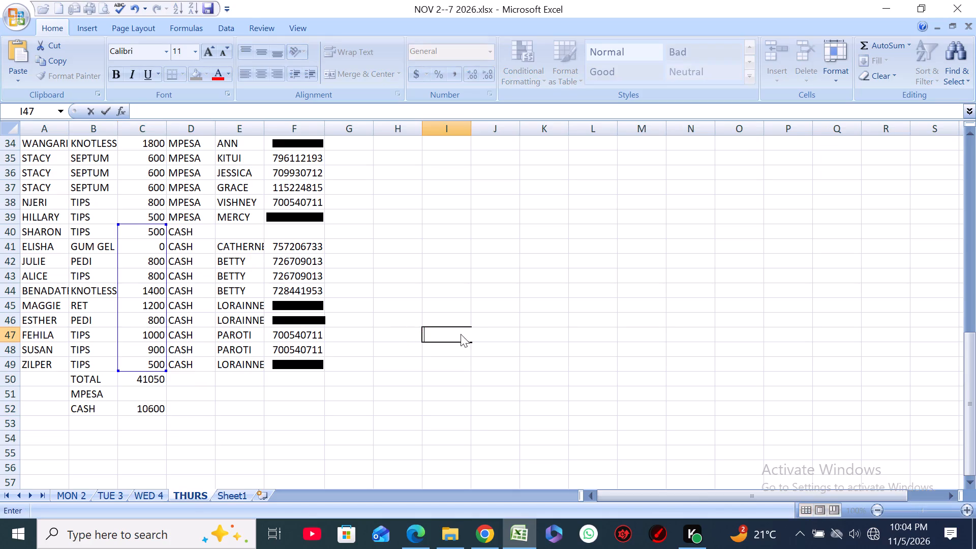
{"action": "key", "text": "Down"}
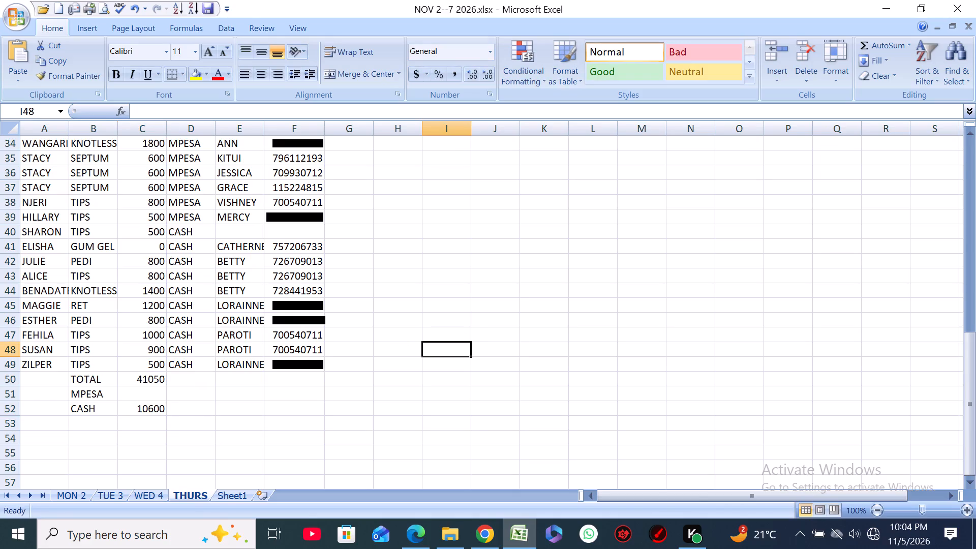
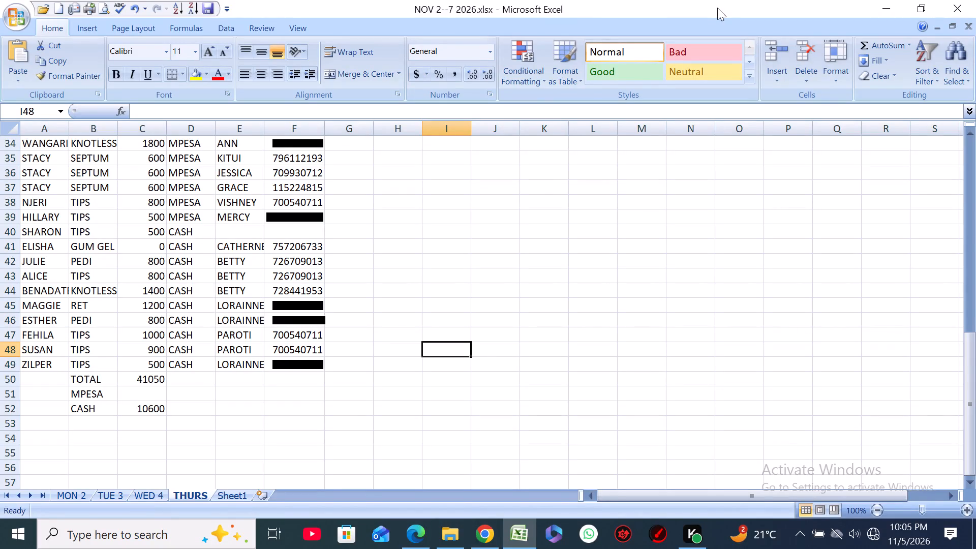
Set the amount of Elisha's GUM GEL cash transaction in the THURS sheet to 2200.
{"action": "key", "text": "Up"}
{"action": "key", "text": "Up"}
{"action": "key", "text": "Up"}
{"action": "key", "text": "Up"}
{"action": "key", "text": "Up"}
{"action": "key", "text": "Up"}
{"action": "key", "text": "Up"}
{"action": "key", "text": "Up"}
{"action": "key", "text": "Up"}
{"action": "key", "text": "Up"}
{"action": "key", "text": "Left"}
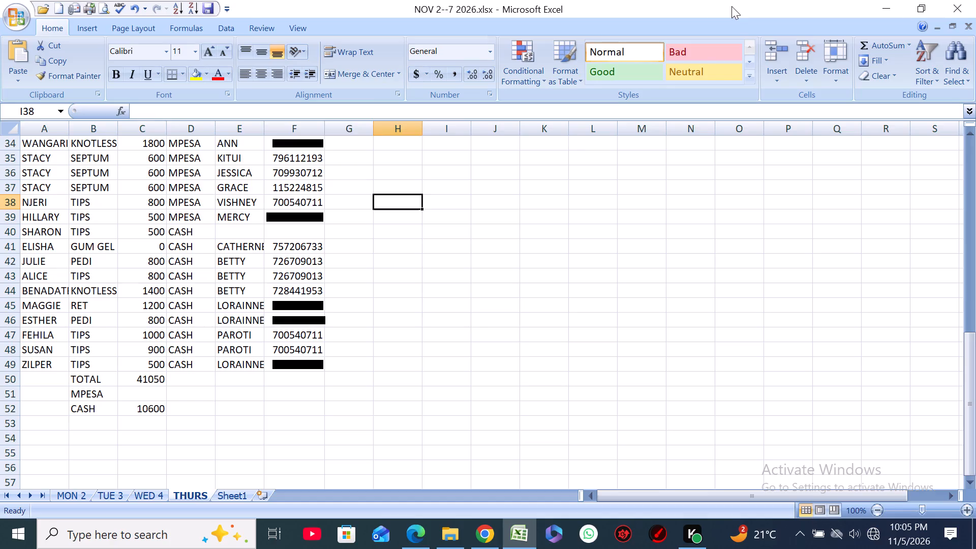
{"action": "key", "text": "Left"}
{"action": "key", "text": "Left"}
{"action": "key", "text": "Left"}
{"action": "key", "text": "Left"}
{"action": "key", "text": "Down"}
{"action": "key", "text": "Down"}
{"action": "key", "text": "Down"}
{"action": "key", "text": "Left"}
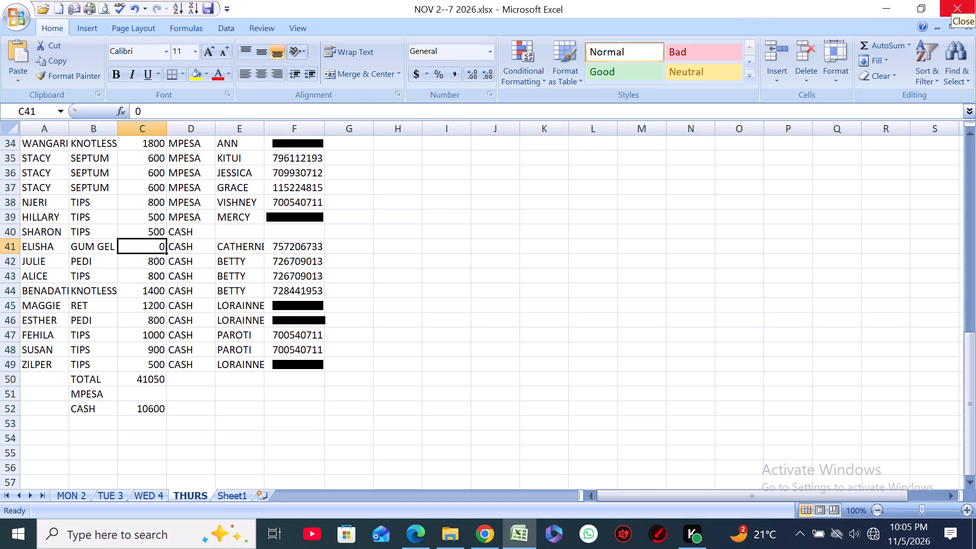
{"action": "type", "text": "22"}
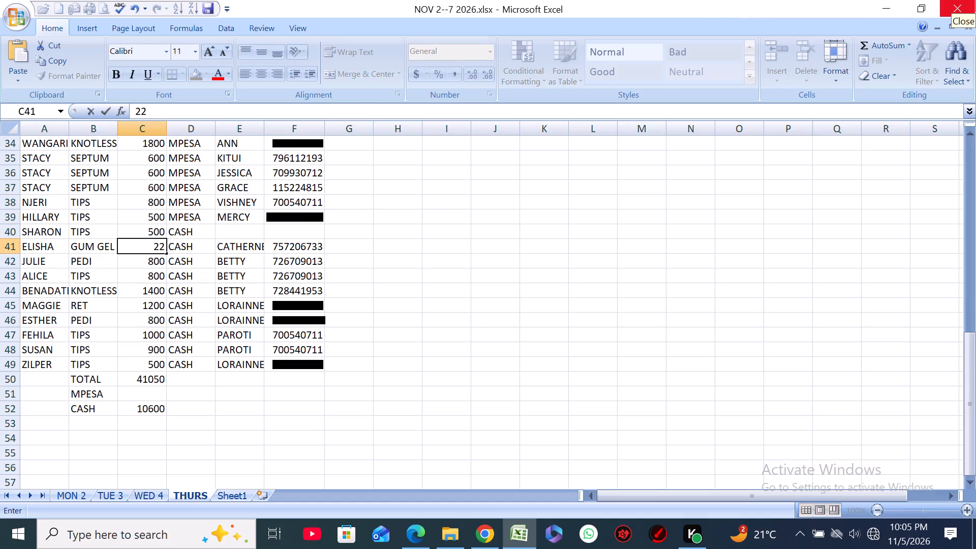
{"action": "type", "text": "00"}
{"action": "key", "text": "Down"}
Enter 30450 as the MPESA figure between TOTAL and CASH below the THURS transactions.
{"action": "key", "text": "Down"}
{"action": "key", "text": "Down"}
{"action": "key", "text": "Down"}
{"action": "key", "text": "Down"}
{"action": "key", "text": "Down"}
{"action": "key", "text": "Down"}
{"action": "key", "text": "Down"}
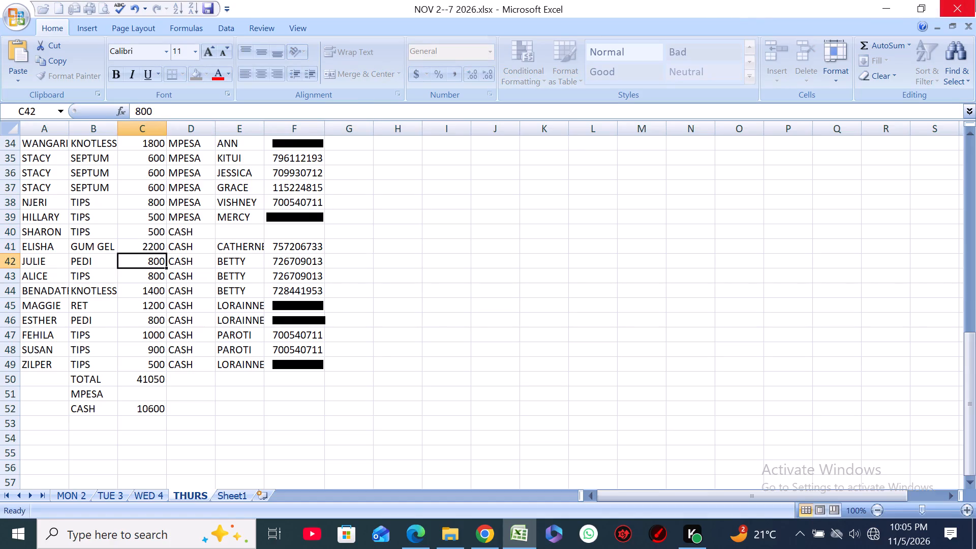
{"action": "key", "text": "Down"}
{"action": "key", "text": "Down"}
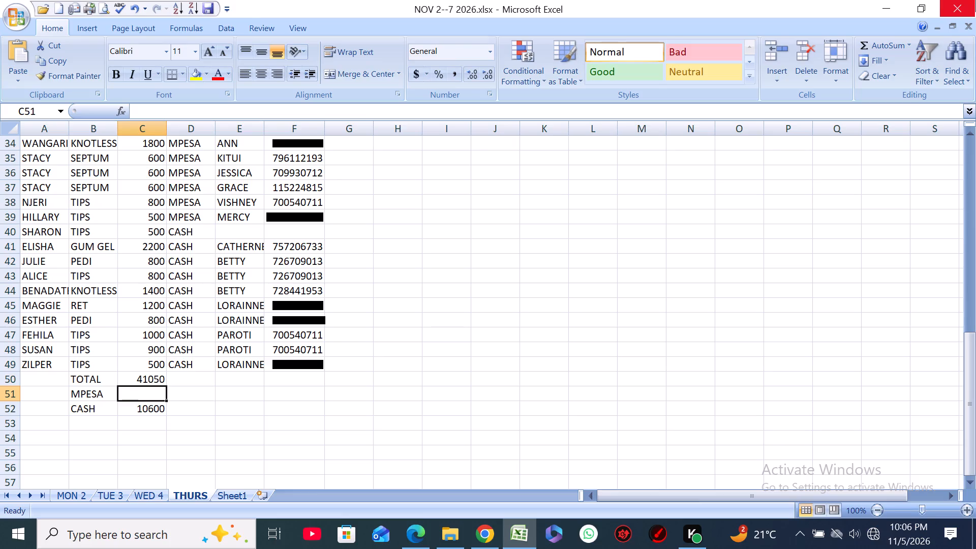
{"action": "type", "text": "30"}
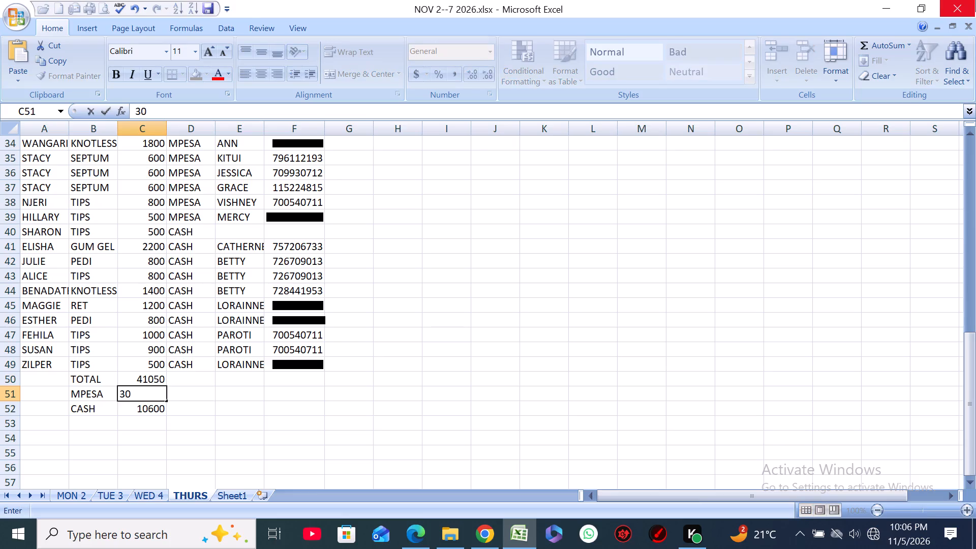
{"action": "type", "text": "450"}
{"action": "key", "text": "Down"}
{"action": "key", "text": "Down"}
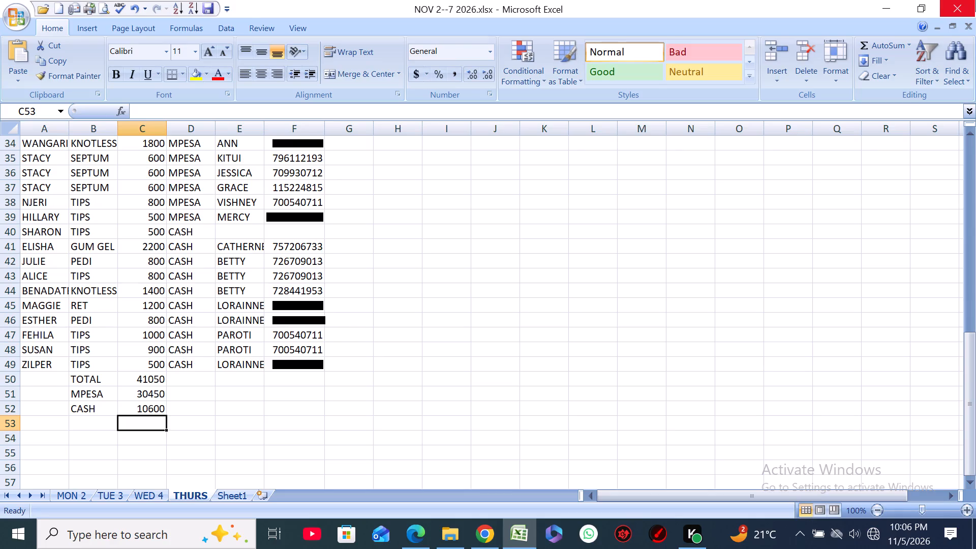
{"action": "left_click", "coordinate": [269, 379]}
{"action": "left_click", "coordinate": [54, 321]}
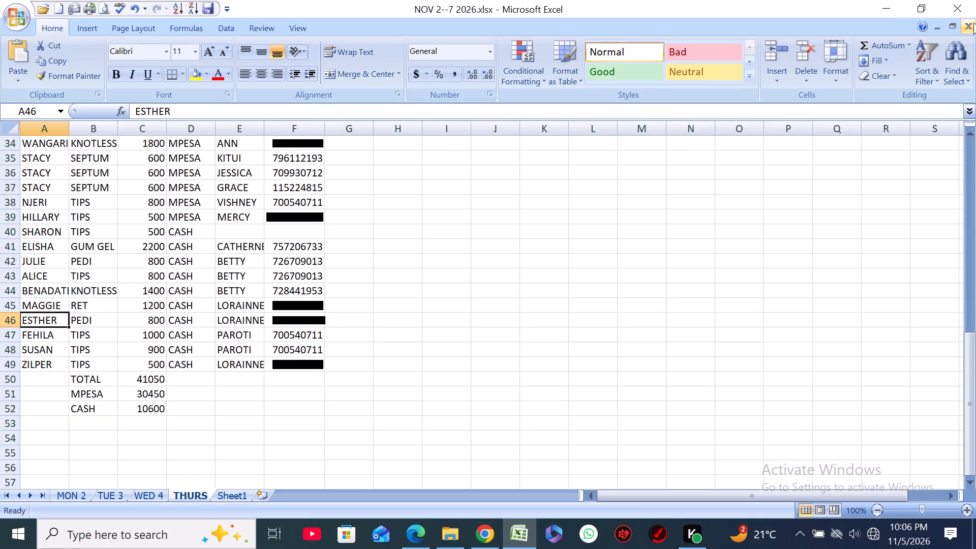
Sort the THURS transactions by the technician names in column A from Z to A.
{"action": "left_click", "coordinate": [926, 71]}
{"action": "left_click", "coordinate": [924, 113]}
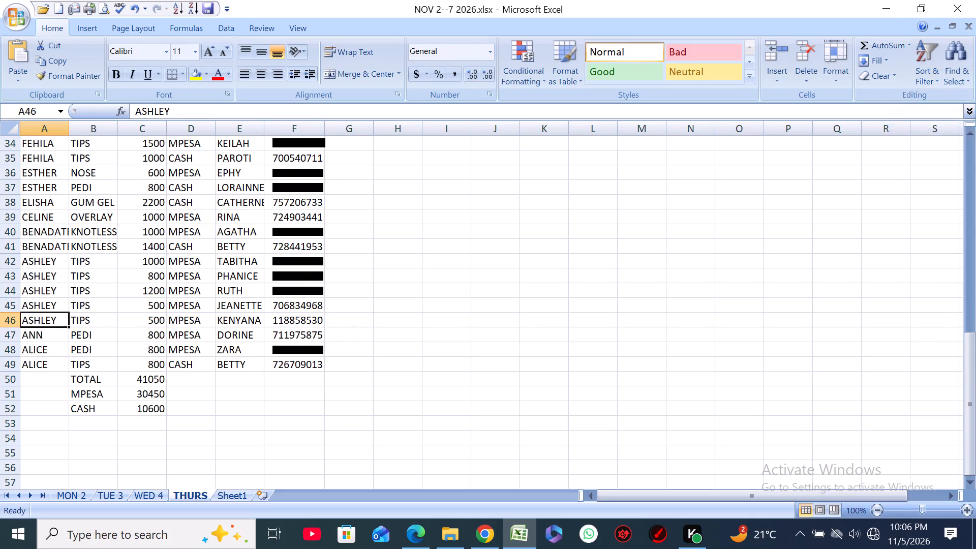
{"action": "left_click", "coordinate": [182, 376]}
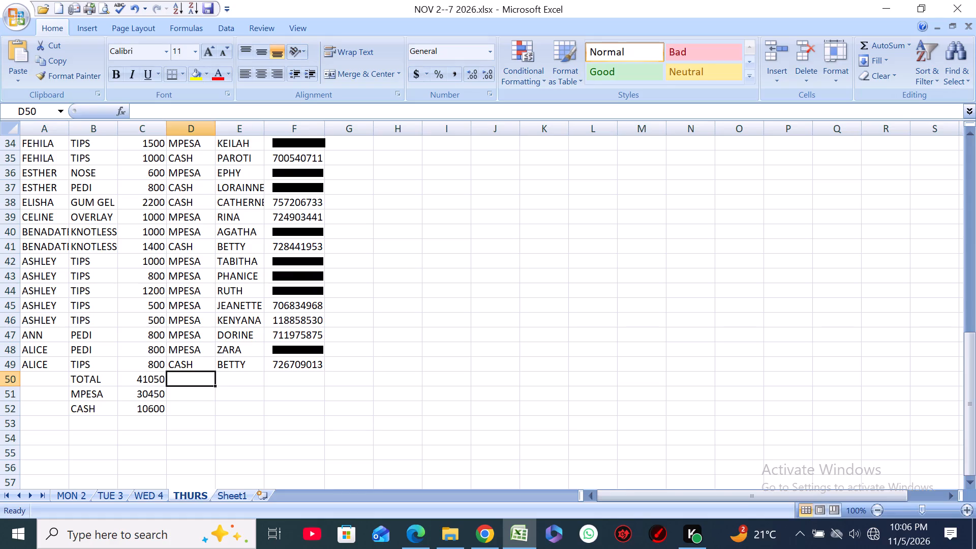
Turn on automatic connection for the Cutenails and Salon Wi-Fi network in the Windows network list, and return to the workbook.
{"action": "left_click", "coordinate": [877, 526]}
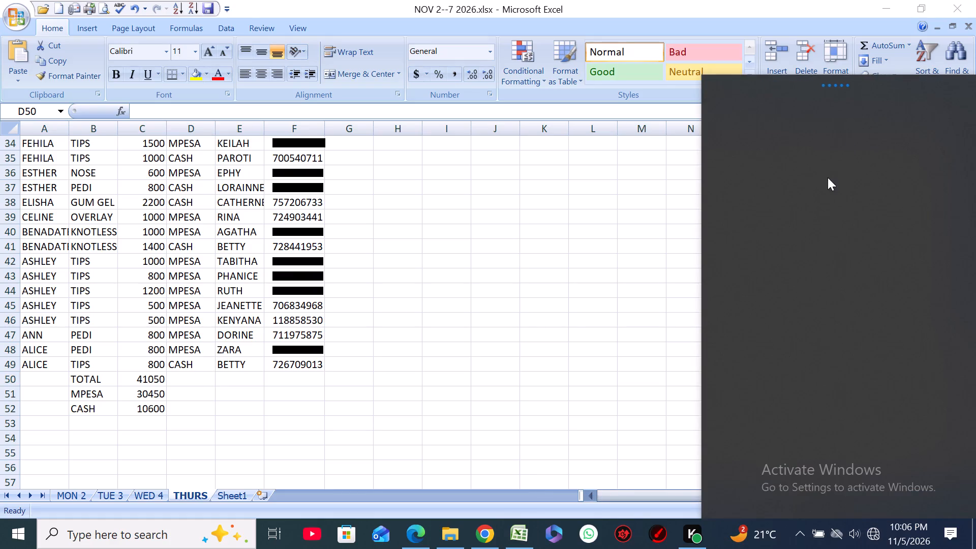
{"action": "left_click_drag", "start_coordinate": [836, 161], "coordinate": [835, 167]}
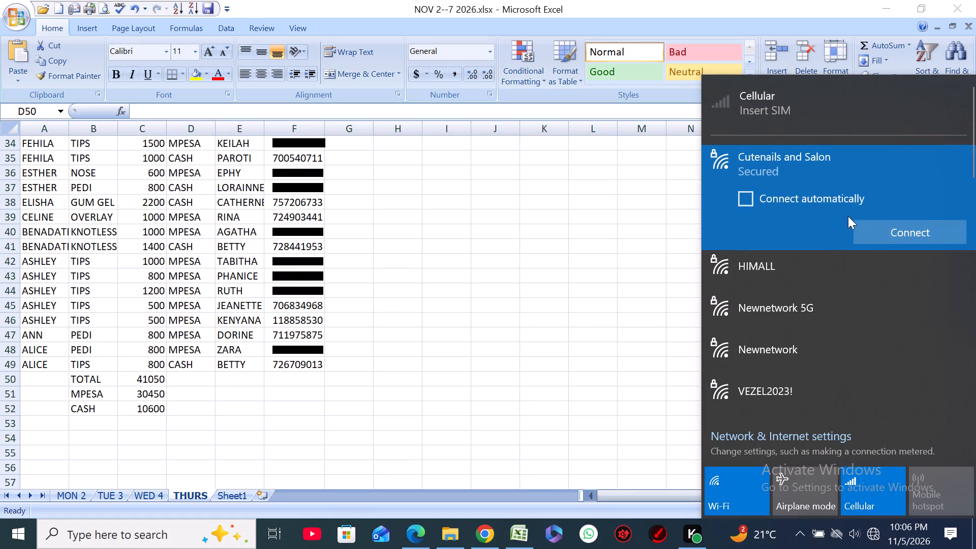
{"action": "left_click", "coordinate": [754, 198]}
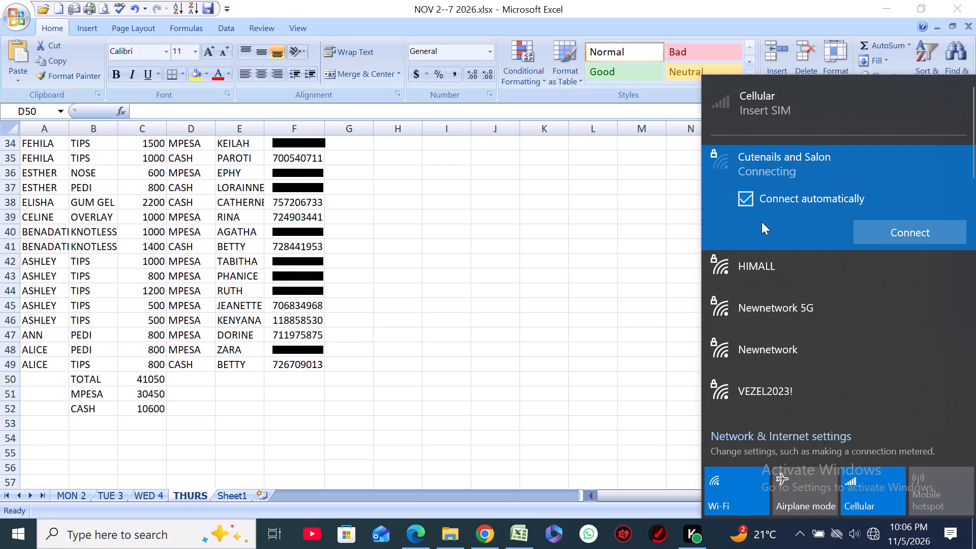
{"action": "left_click", "coordinate": [575, 243]}
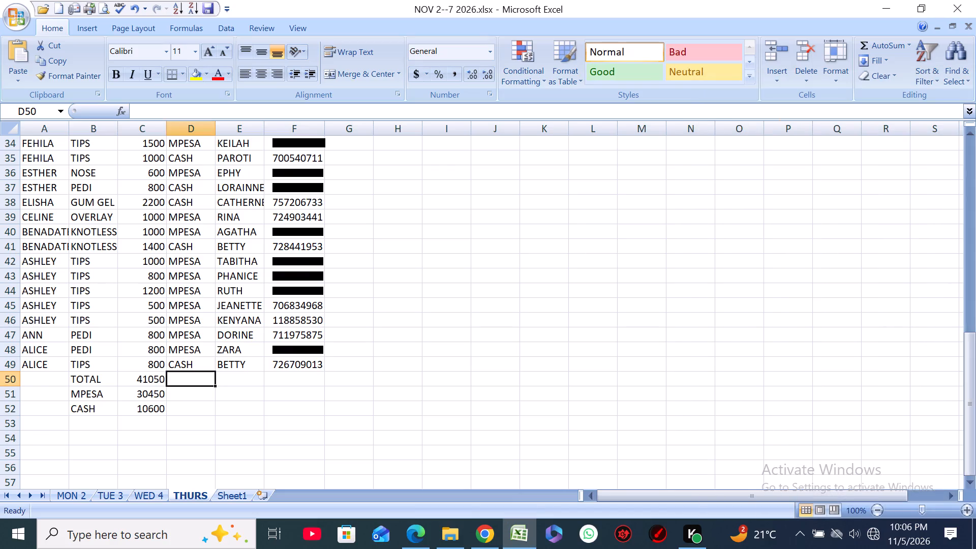
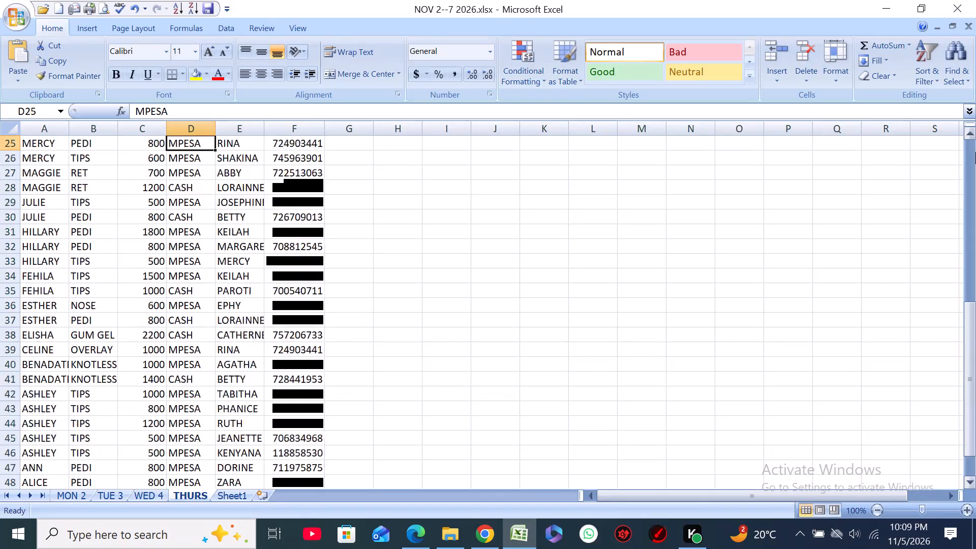
Review the service entries of the THURS transactions row by row, from Zilper's rows down to Alice's.
{"action": "key", "text": "Left"}
{"action": "key", "text": "Left"}
{"action": "key", "text": "Down"}
{"action": "key", "text": "Down"}
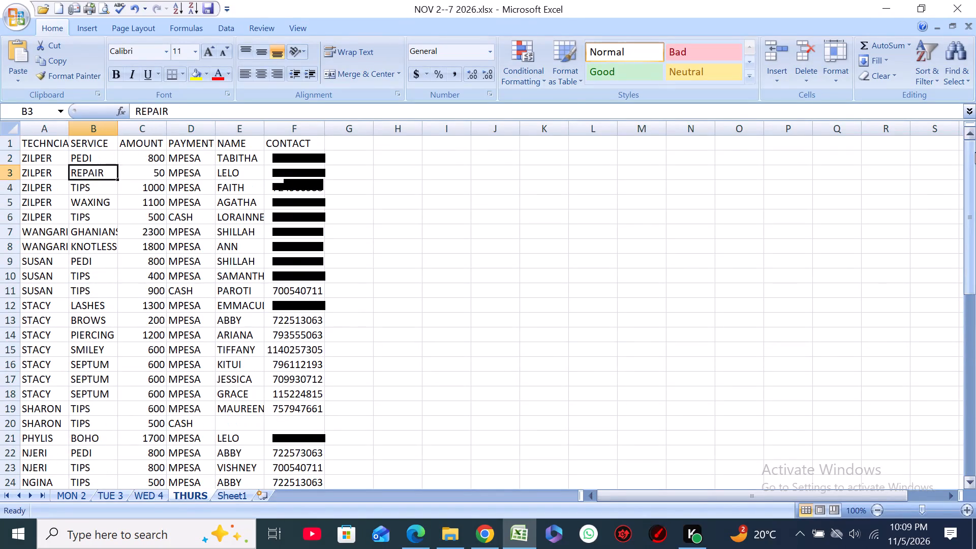
{"action": "key", "text": "Down"}
{"action": "key", "text": "Down"}
{"action": "key", "text": "Down"}
{"action": "key", "text": "Down"}
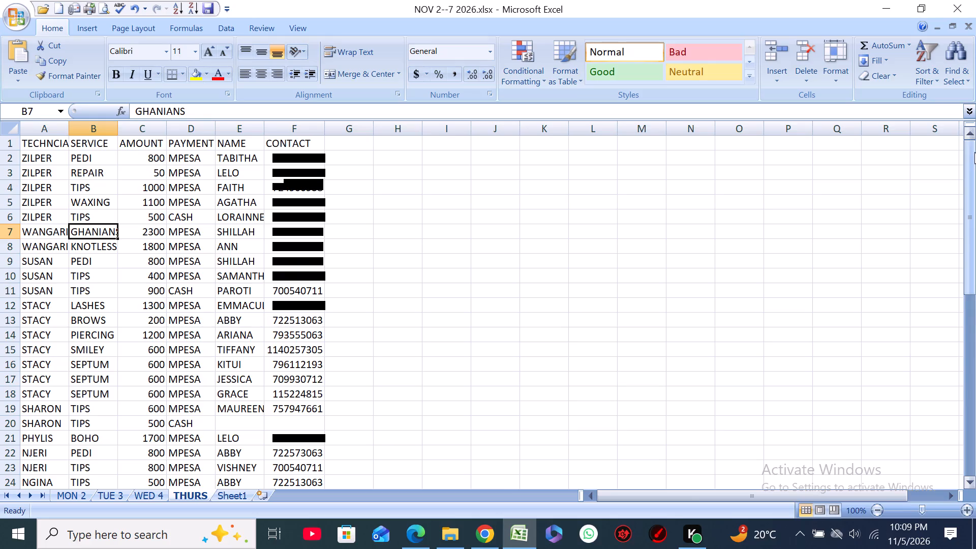
{"action": "key", "text": "Down"}
{"action": "key", "text": "Down"}
{"action": "key", "text": "Down"}
{"action": "key", "text": "Down"}
{"action": "key", "text": "Down"}
{"action": "key", "text": "Down"}
{"action": "key", "text": "Down"}
{"action": "key", "text": "Down"}
{"action": "key", "text": "Down"}
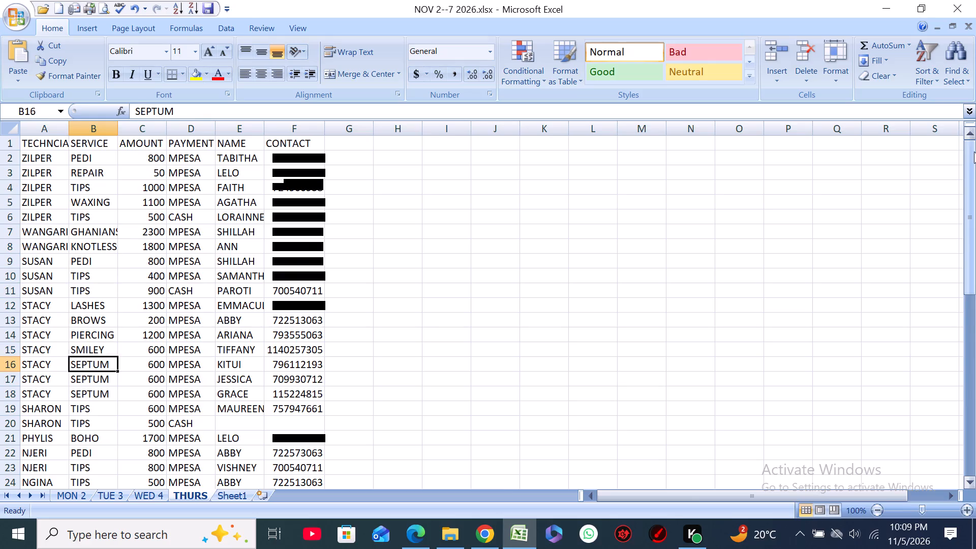
{"action": "key", "text": "Down"}
{"action": "key", "text": "Down"}
{"action": "key", "text": "Down"}
{"action": "key", "text": "Down"}
{"action": "key", "text": "Down"}
{"action": "key", "text": "Down"}
{"action": "key", "text": "Down"}
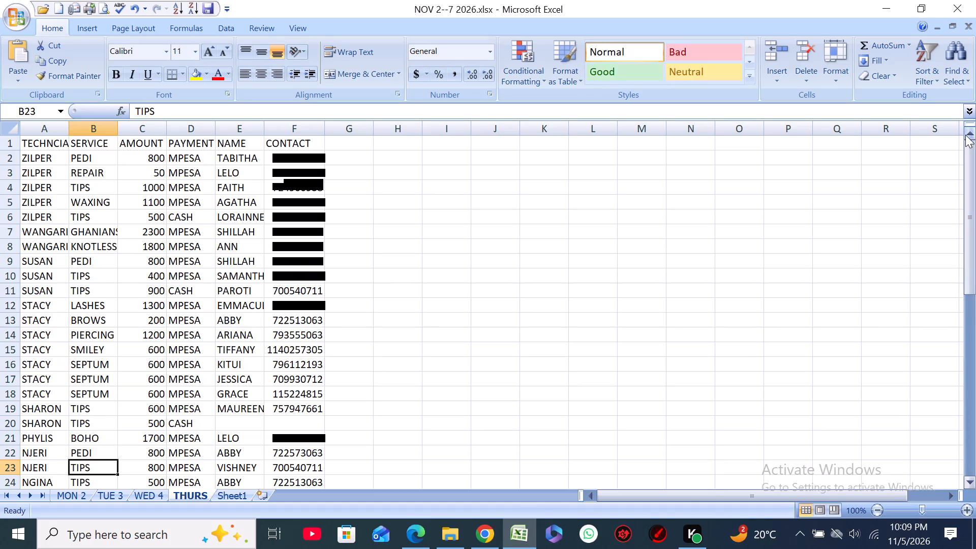
{"action": "key", "text": "Down"}
{"action": "key", "text": "Down"}
{"action": "key", "text": "Down"}
{"action": "key", "text": "Down"}
{"action": "key", "text": "Down"}
{"action": "key", "text": "Down"}
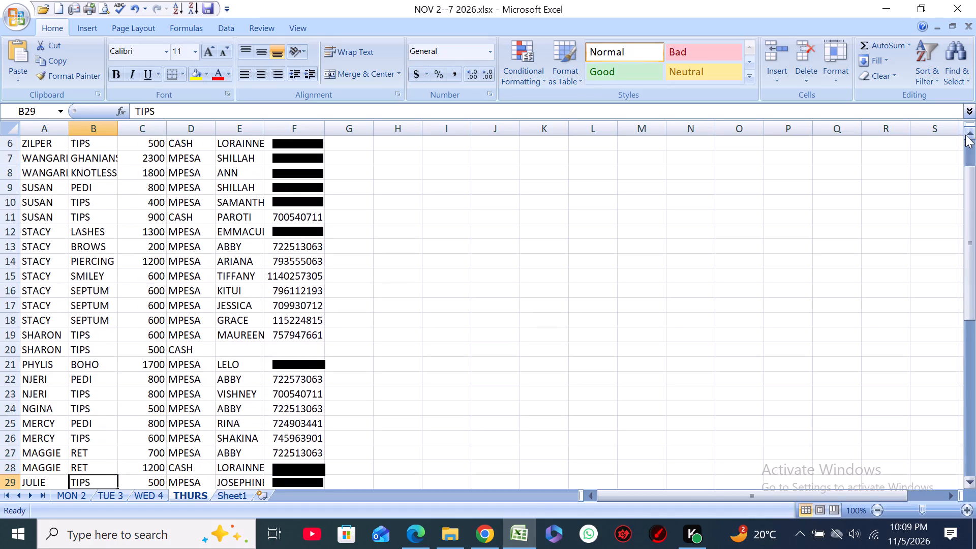
{"action": "key", "text": "Down"}
{"action": "key", "text": "Down"}
{"action": "key", "text": "Down"}
{"action": "key", "text": "Down"}
{"action": "key", "text": "Down"}
{"action": "key", "text": "Down"}
{"action": "key", "text": "Down"}
{"action": "key", "text": "Down"}
{"action": "key", "text": "Down"}
{"action": "key", "text": "Down"}
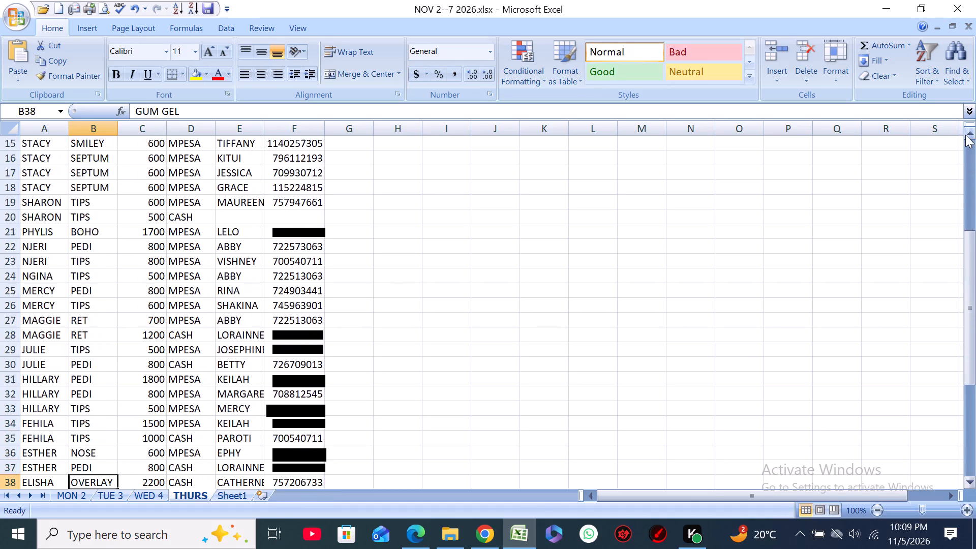
{"action": "key", "text": "Down"}
{"action": "key", "text": "Down"}
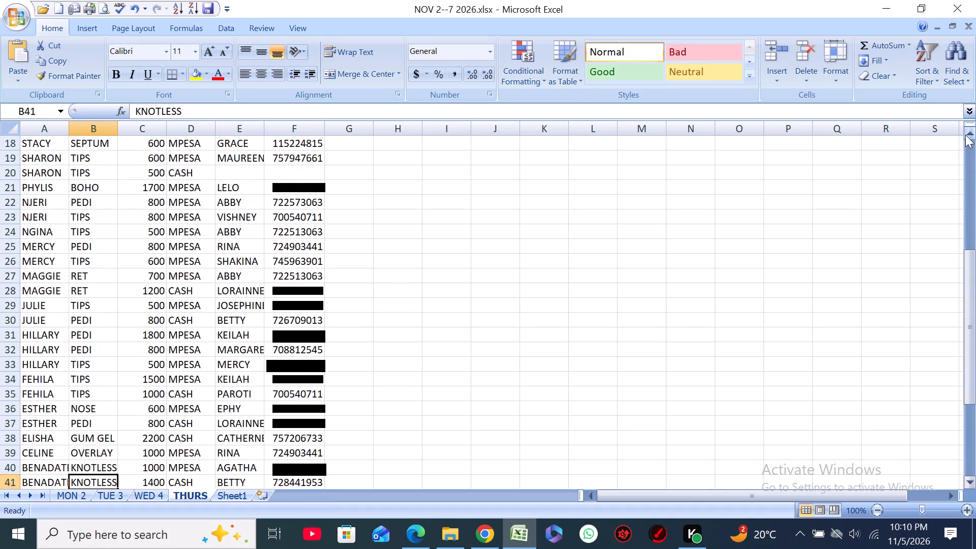
{"action": "key", "text": "Up"}
{"action": "key", "text": "Down"}
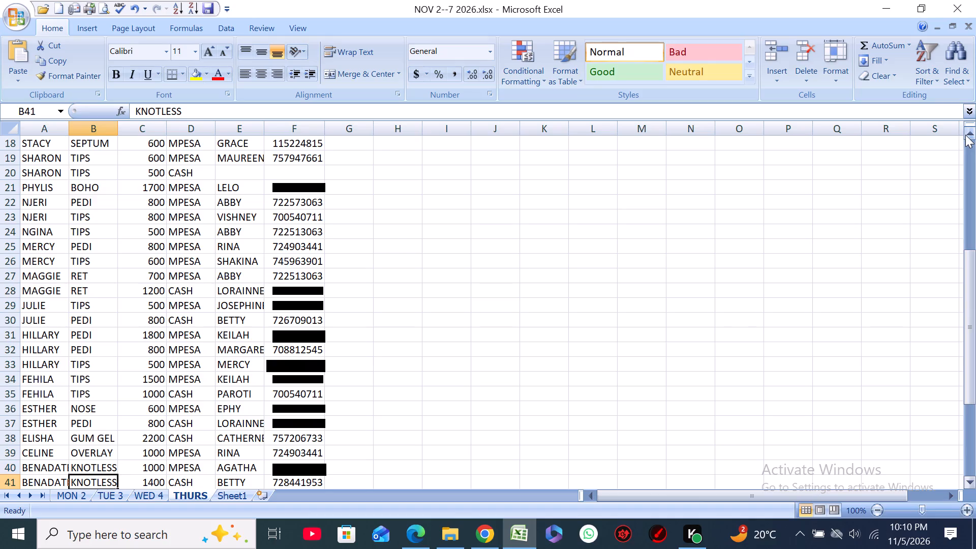
{"action": "key", "text": "Down"}
{"action": "key", "text": "Down"}
{"action": "key", "text": "Down"}
{"action": "key", "text": "Down"}
{"action": "key", "text": "Down"}
{"action": "key", "text": "Down"}
{"action": "key", "text": "Down"}
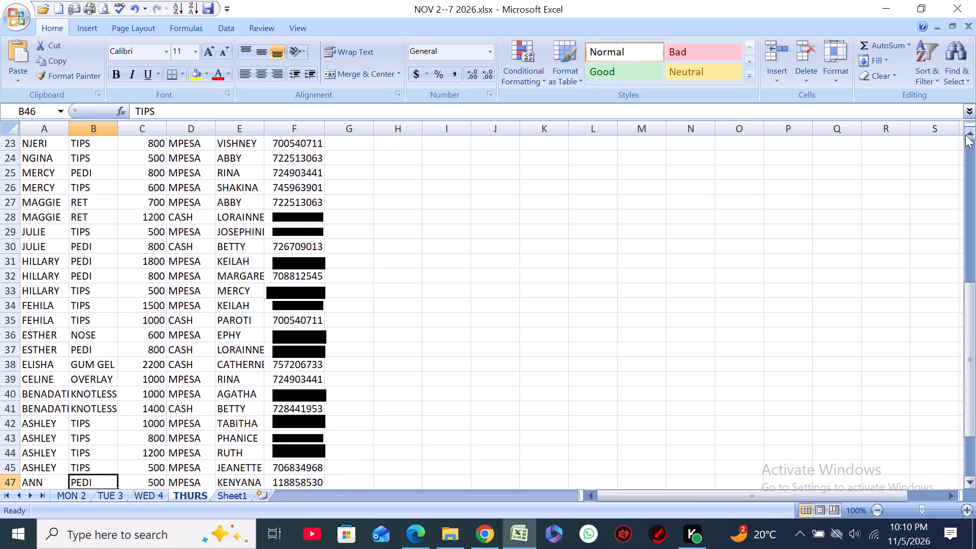
{"action": "key", "text": "Down"}
{"action": "key", "text": "Down"}
{"action": "key", "text": "Down"}
{"action": "key", "text": "Down"}
Recheck the THURS transactions from the first rows down to the TOTAL and MPESA figures below them.
{"action": "key", "text": "Up"}
{"action": "key", "text": "Up"}
{"action": "key", "text": "Up"}
{"action": "key", "text": "Up"}
{"action": "key", "text": "Up"}
{"action": "key", "text": "Up"}
{"action": "key", "text": "Up"}
{"action": "key", "text": "Up"}
{"action": "key", "text": "Up"}
{"action": "key", "text": "Up"}
{"action": "key", "text": "Up"}
{"action": "key", "text": "Up"}
{"action": "key", "text": "Up"}
{"action": "key", "text": "Up"}
{"action": "key", "text": "Up"}
{"action": "key", "text": "Up"}
{"action": "key", "text": "Up"}
{"action": "key", "text": "Up"}
{"action": "key", "text": "Up"}
{"action": "key", "text": "Up"}
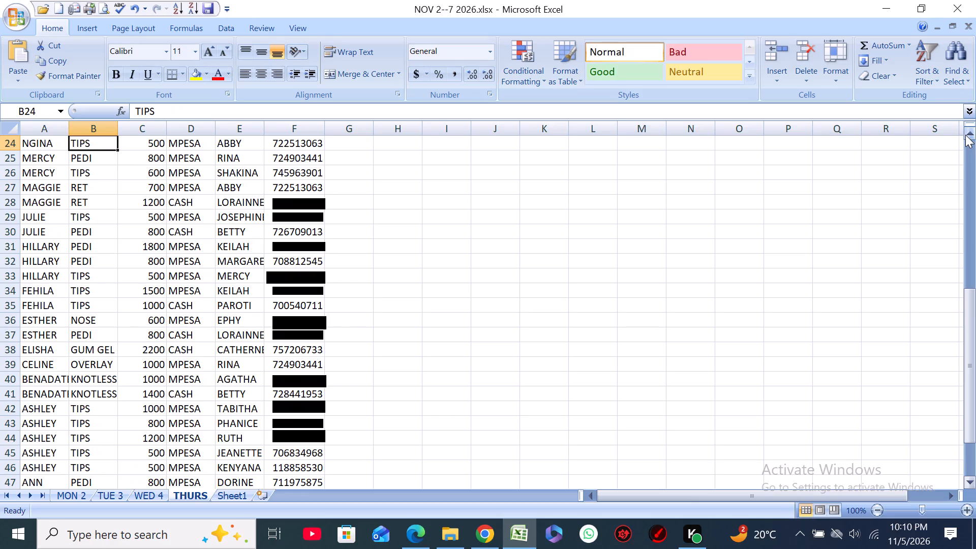
{"action": "key", "text": "Up"}
{"action": "key", "text": "Up"}
{"action": "key", "text": "Up"}
{"action": "key", "text": "Up"}
{"action": "key", "text": "Up"}
{"action": "key", "text": "Up"}
{"action": "key", "text": "Up"}
{"action": "key", "text": "Up"}
{"action": "key", "text": "Up"}
{"action": "key", "text": "Up"}
{"action": "key", "text": "Up"}
{"action": "key", "text": "Up"}
{"action": "key", "text": "Up"}
{"action": "key", "text": "Up"}
{"action": "key", "text": "Up"}
{"action": "key", "text": "Up"}
{"action": "key", "text": "Up"}
{"action": "key", "text": "Up"}
{"action": "key", "text": "Up"}
{"action": "key", "text": "Up"}
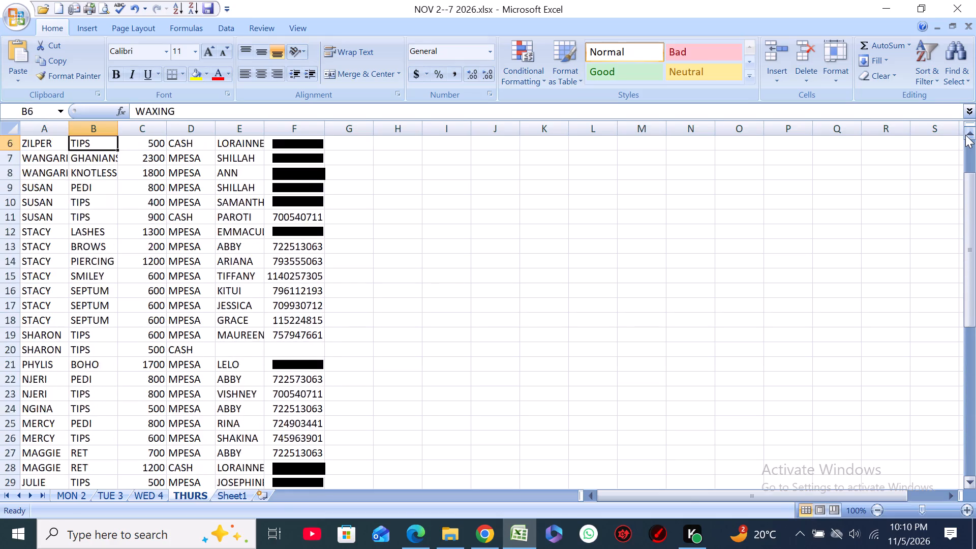
{"action": "key", "text": "Down"}
{"action": "key", "text": "Down"}
{"action": "key", "text": "Down"}
{"action": "key", "text": "Down"}
{"action": "key", "text": "Down"}
{"action": "key", "text": "Down"}
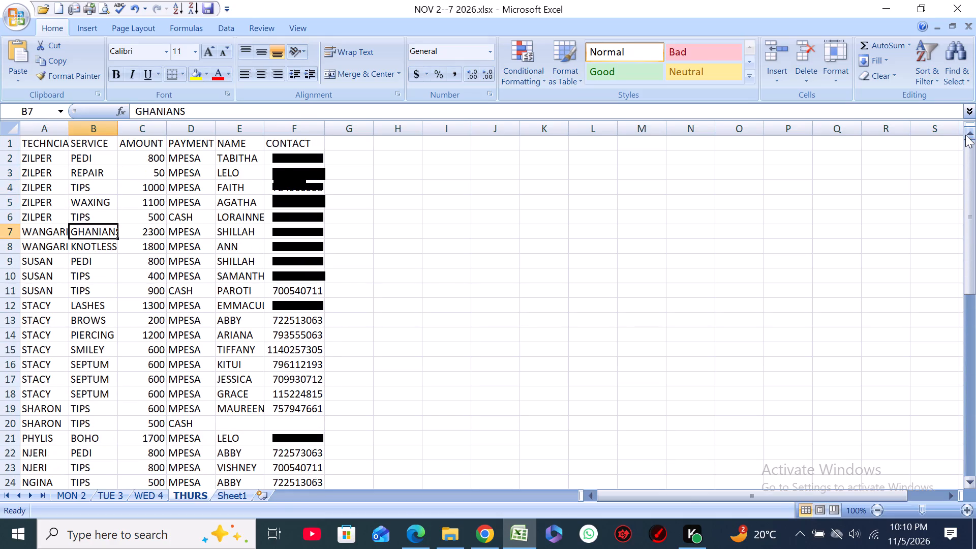
{"action": "key", "text": "Down"}
{"action": "key", "text": "Down"}
{"action": "key", "text": "Down"}
{"action": "key", "text": "Down"}
{"action": "key", "text": "Down"}
{"action": "key", "text": "Down"}
{"action": "key", "text": "Down"}
{"action": "key", "text": "Down"}
{"action": "key", "text": "Down"}
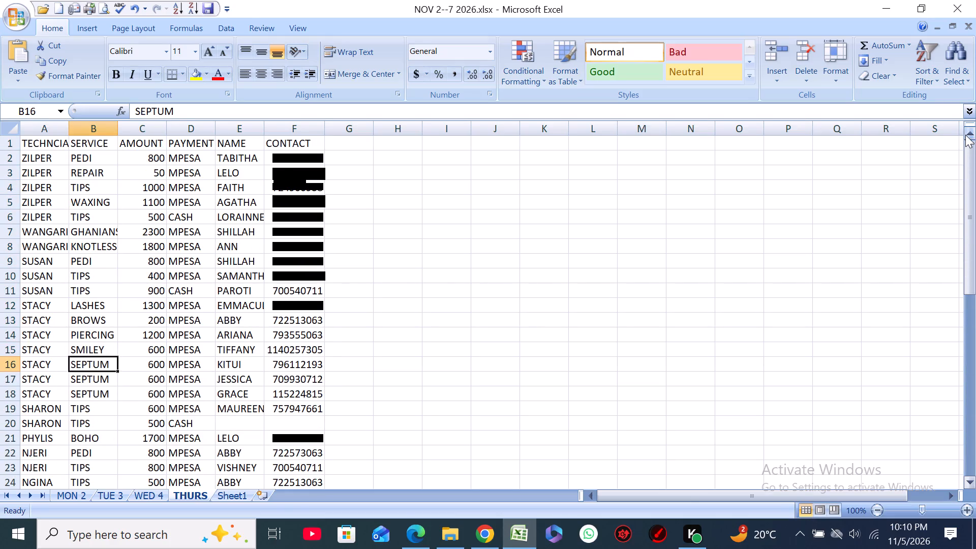
{"action": "key", "text": "Down"}
{"action": "key", "text": "Down"}
{"action": "key", "text": "Down"}
{"action": "key", "text": "Down"}
{"action": "key", "text": "Down"}
{"action": "key", "text": "Down"}
{"action": "key", "text": "Down"}
{"action": "key", "text": "Down"}
{"action": "key", "text": "Down"}
{"action": "key", "text": "Down"}
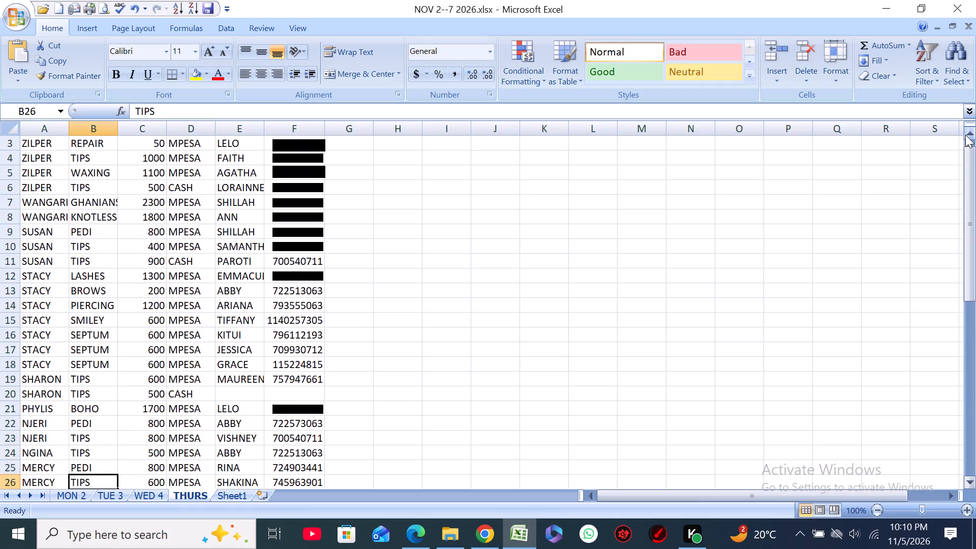
{"action": "key", "text": "Down"}
{"action": "key", "text": "Down"}
{"action": "key", "text": "Down"}
{"action": "key", "text": "Down"}
{"action": "key", "text": "Down"}
{"action": "key", "text": "Down"}
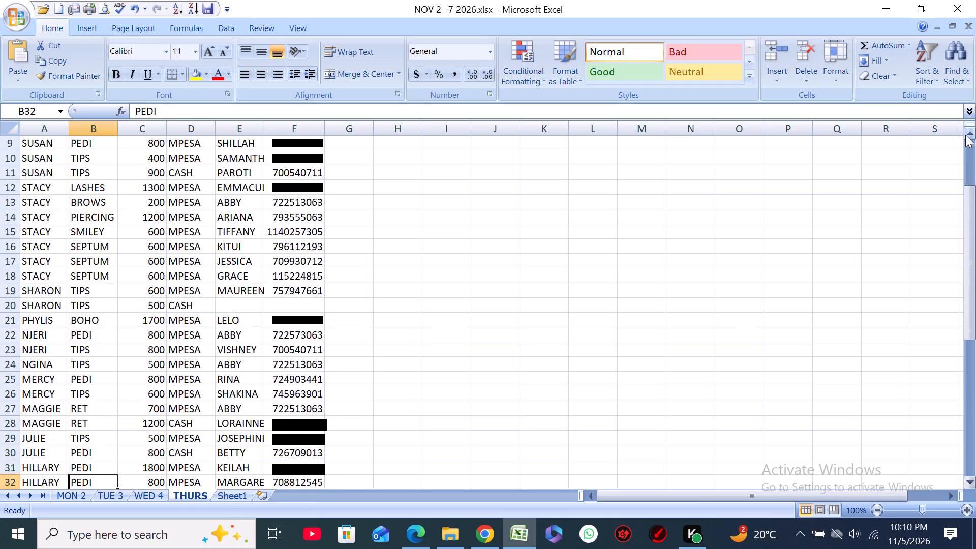
{"action": "key", "text": "Down"}
{"action": "key", "text": "Down"}
{"action": "key", "text": "Down"}
{"action": "key", "text": "Down"}
{"action": "key", "text": "Down"}
{"action": "key", "text": "Down"}
{"action": "key", "text": "Down"}
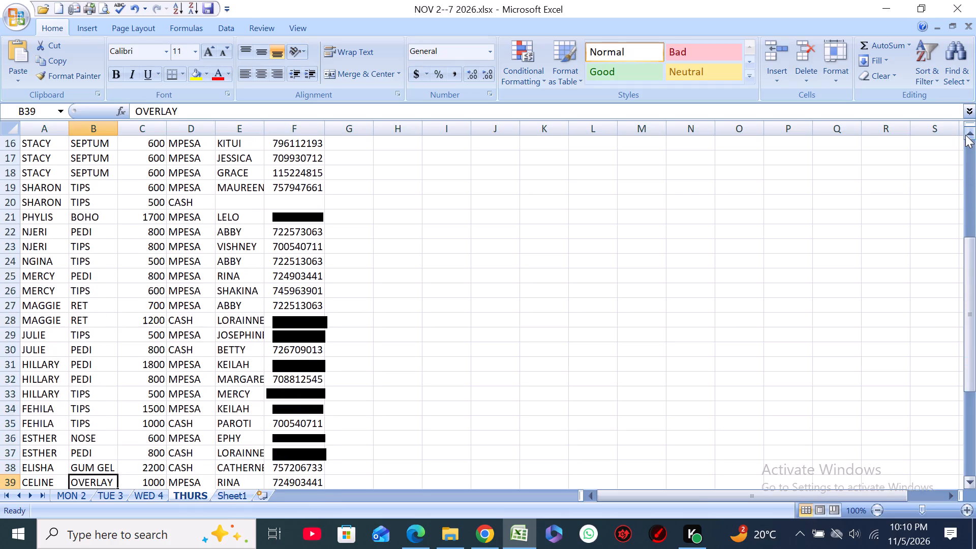
{"action": "key", "text": "Down"}
{"action": "key", "text": "Down"}
{"action": "key", "text": "Down"}
{"action": "key", "text": "Down"}
{"action": "key", "text": "Down"}
{"action": "key", "text": "Down"}
{"action": "key", "text": "Down"}
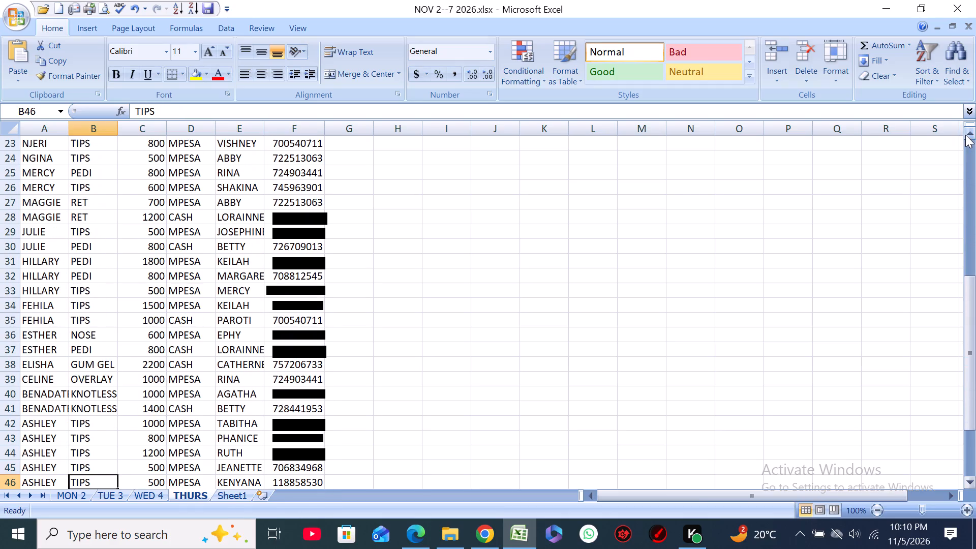
{"action": "key", "text": "Down"}
{"action": "key", "text": "Down"}
{"action": "key", "text": "Down"}
{"action": "key", "text": "Down"}
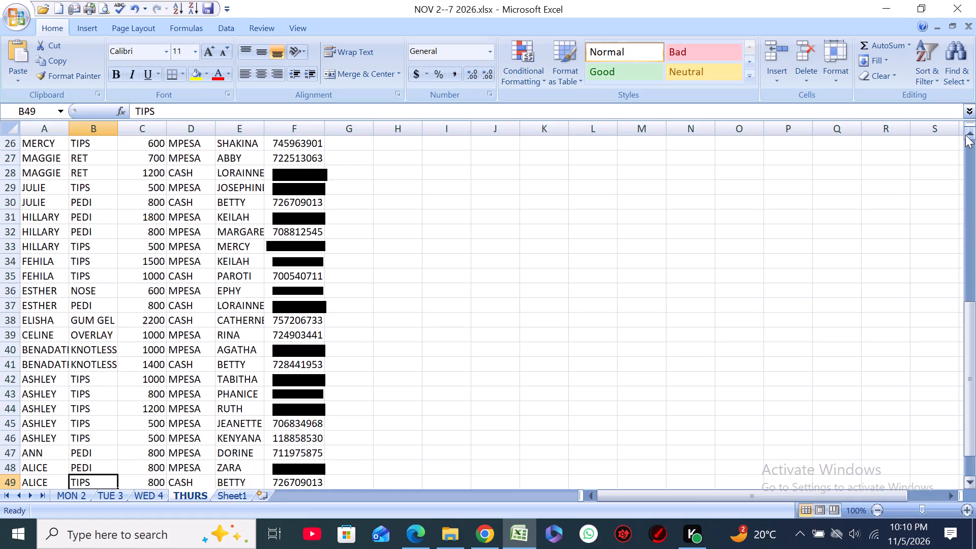
{"action": "key", "text": "Down"}
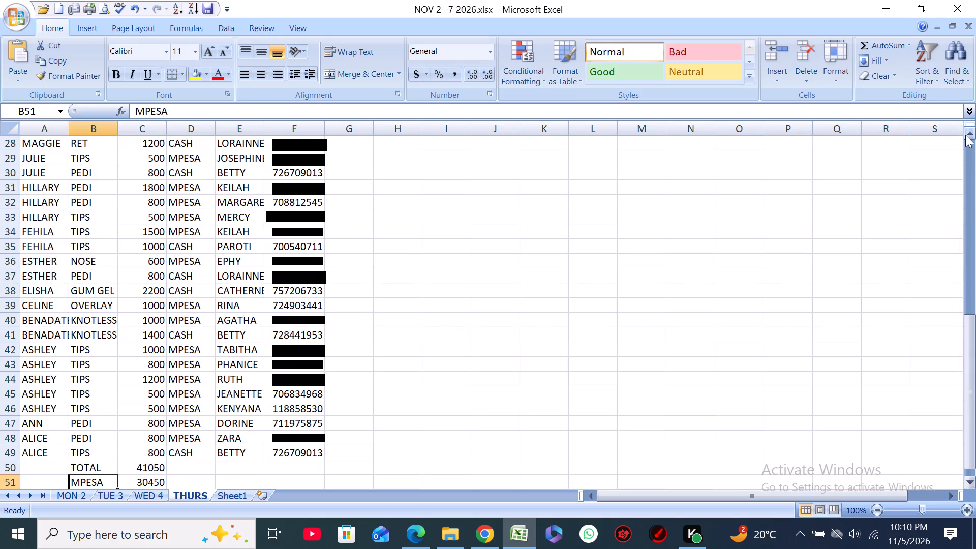
Look back through the THURS transactions from the MPESA figure up to Zilper's first rows.
{"action": "key", "text": "Up"}
{"action": "key", "text": "Up"}
{"action": "key", "text": "Up"}
{"action": "key", "text": "Up"}
{"action": "key", "text": "Up"}
{"action": "key", "text": "Up"}
{"action": "key", "text": "Up"}
{"action": "key", "text": "Up"}
{"action": "key", "text": "Up"}
{"action": "key", "text": "Up"}
{"action": "key", "text": "Up"}
{"action": "key", "text": "Up"}
{"action": "key", "text": "Up"}
{"action": "key", "text": "Up"}
{"action": "key", "text": "Up"}
{"action": "key", "text": "Up"}
{"action": "key", "text": "Up"}
{"action": "key", "text": "Up"}
{"action": "key", "text": "Up"}
{"action": "key", "text": "Up"}
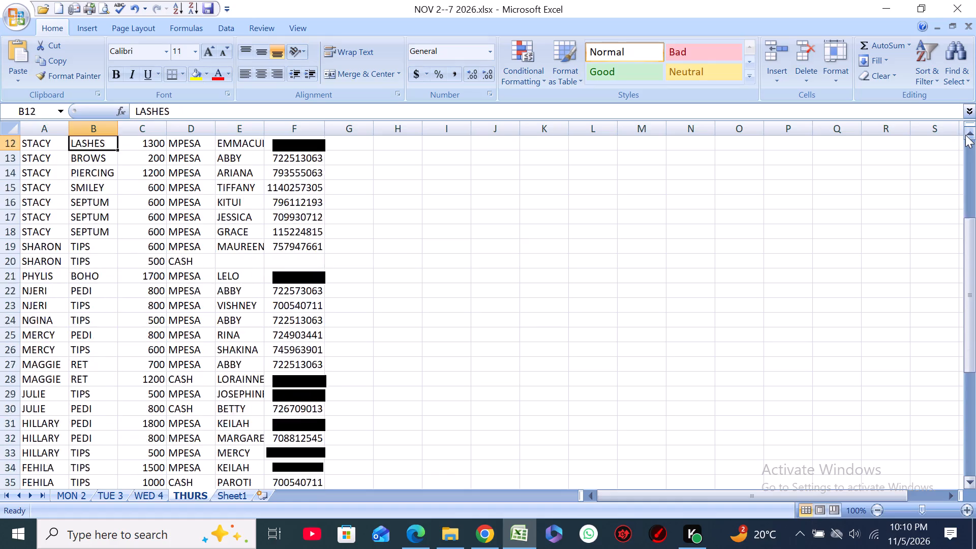
Review the THURS transactions again from Zilper's rows down to the TOTAL, MPESA and CASH figures below them.
{"action": "key", "text": "Down"}
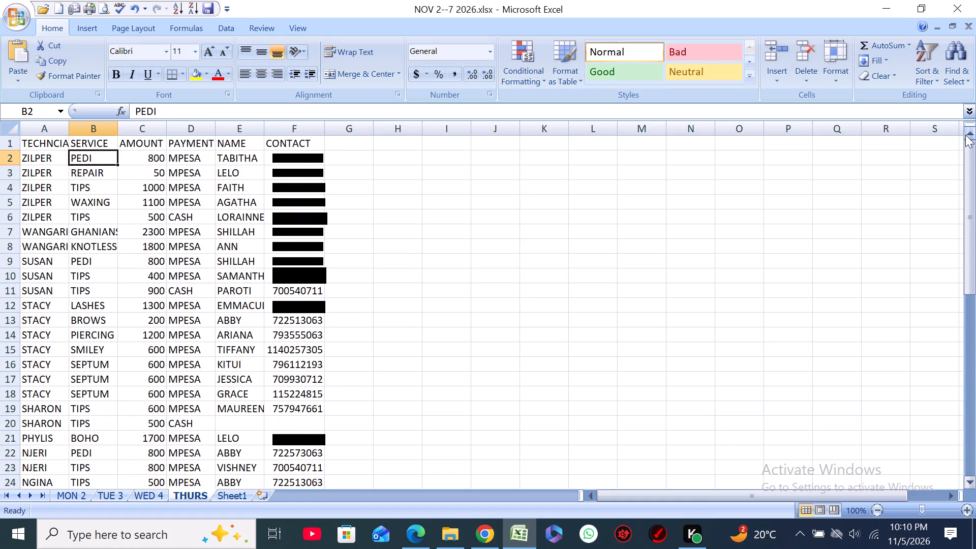
{"action": "key", "text": "Down"}
{"action": "key", "text": "Down"}
{"action": "key", "text": "Down"}
{"action": "key", "text": "Down"}
{"action": "key", "text": "Down"}
{"action": "key", "text": "Down"}
{"action": "key", "text": "Down"}
{"action": "key", "text": "Down"}
{"action": "key", "text": "Down"}
{"action": "key", "text": "Down"}
{"action": "key", "text": "Down"}
{"action": "key", "text": "Down"}
{"action": "key", "text": "Down"}
{"action": "key", "text": "Down"}
{"action": "key", "text": "Down"}
{"action": "key", "text": "Down"}
{"action": "key", "text": "Down"}
{"action": "key", "text": "Down"}
{"action": "key", "text": "Down"}
{"action": "key", "text": "Down"}
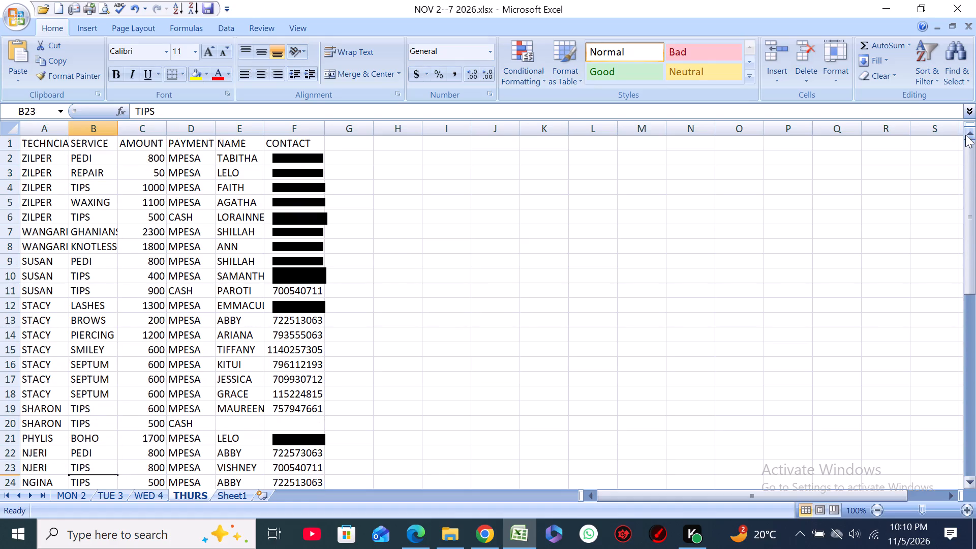
{"action": "key", "text": "Down"}
{"action": "key", "text": "Down"}
{"action": "key", "text": "Down"}
{"action": "key", "text": "Down"}
{"action": "key", "text": "Down"}
{"action": "key", "text": "Down"}
{"action": "key", "text": "Down"}
{"action": "key", "text": "Down"}
{"action": "key", "text": "Down"}
{"action": "key", "text": "Down"}
{"action": "key", "text": "Down"}
{"action": "key", "text": "Down"}
{"action": "key", "text": "Down"}
{"action": "key", "text": "Down"}
{"action": "key", "text": "Down"}
{"action": "key", "text": "Down"}
{"action": "key", "text": "Down"}
{"action": "key", "text": "Down"}
{"action": "key", "text": "Down"}
{"action": "key", "text": "Down"}
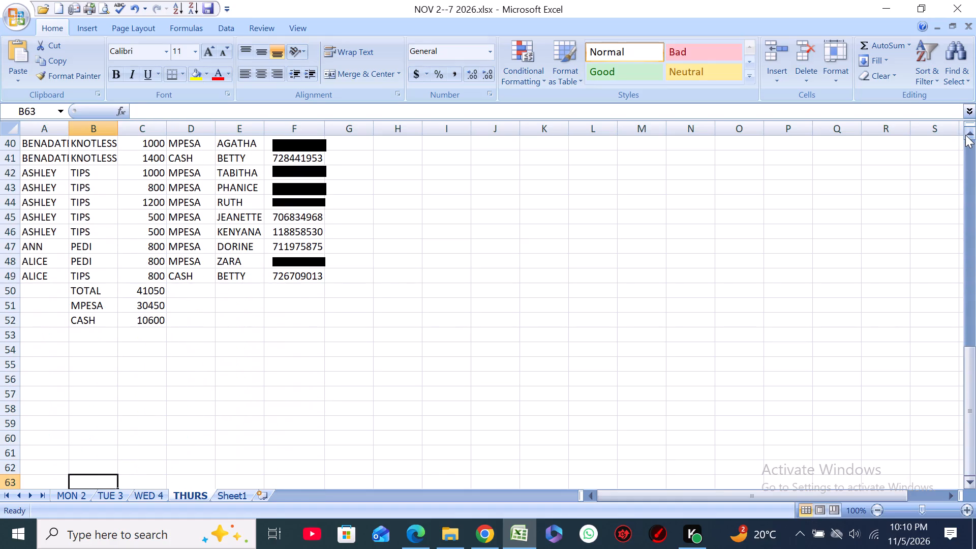
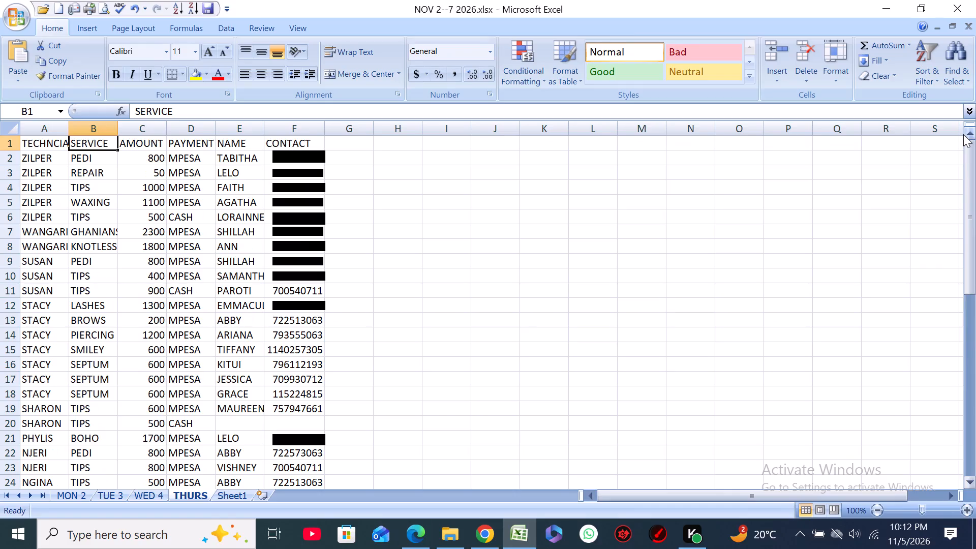
Review the THURS transactions once more from Zilper's first rows down past the TOTAL, MPESA and CASH figures.
{"action": "key", "text": "Down"}
{"action": "key", "text": "Down"}
{"action": "key", "text": "Down"}
{"action": "key", "text": "Down"}
{"action": "key", "text": "Down"}
{"action": "key", "text": "Down"}
{"action": "key", "text": "Down"}
{"action": "key", "text": "Down"}
{"action": "key", "text": "Down"}
{"action": "key", "text": "Down"}
{"action": "key", "text": "Down"}
{"action": "key", "text": "Down"}
{"action": "key", "text": "Down"}
{"action": "key", "text": "Down"}
{"action": "key", "text": "Down"}
{"action": "key", "text": "Down"}
{"action": "key", "text": "Down"}
{"action": "key", "text": "Down"}
{"action": "key", "text": "Down"}
{"action": "key", "text": "Down"}
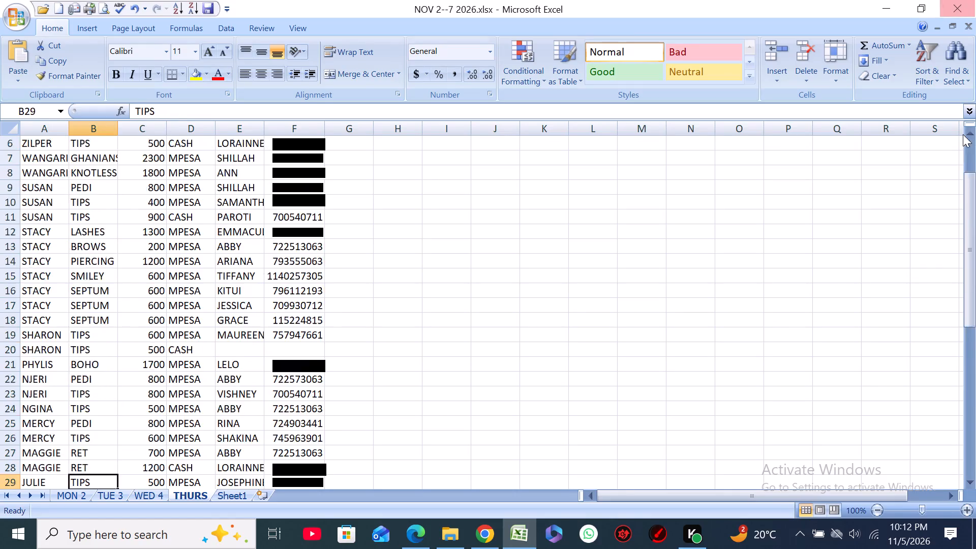
{"action": "key", "text": "Down"}
{"action": "key", "text": "Down"}
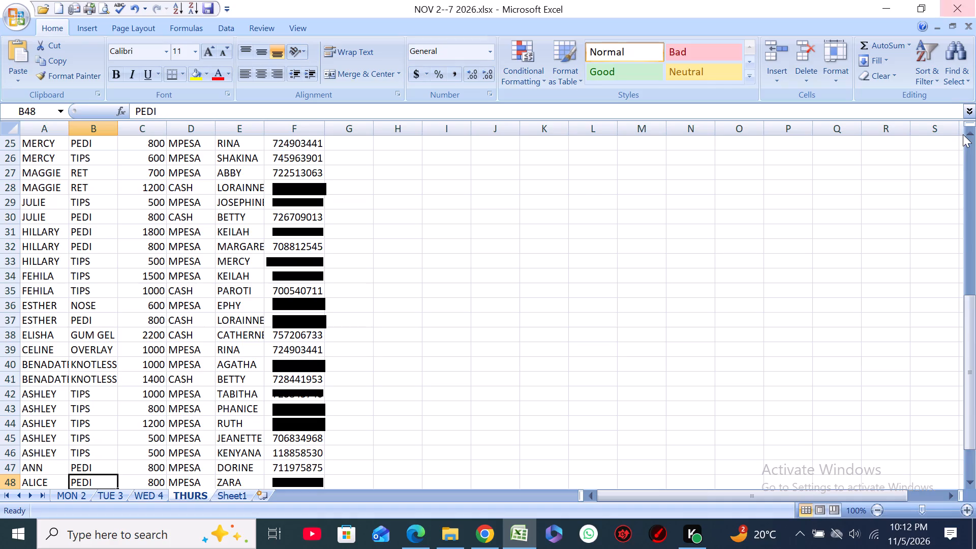
{"action": "key", "text": "Down"}
{"action": "key", "text": "Down"}
{"action": "key", "text": "Down"}
{"action": "key", "text": "Down"}
{"action": "key", "text": "Down"}
{"action": "key", "text": "Down"}
{"action": "key", "text": "Down"}
{"action": "key", "text": "Down"}
{"action": "key", "text": "Down"}
{"action": "key", "text": "Down"}
{"action": "key", "text": "Down"}
{"action": "key", "text": "Down"}
{"action": "key", "text": "Down"}
{"action": "key", "text": "Down"}
{"action": "key", "text": "Down"}
{"action": "key", "text": "Down"}
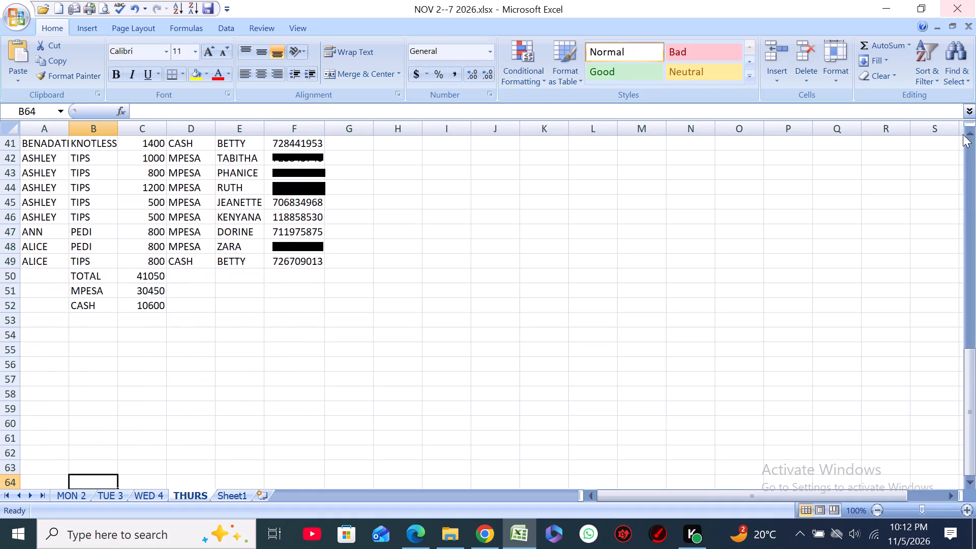
{"action": "key", "text": "Down"}
{"action": "key", "text": "Down"}
{"action": "key", "text": "Down"}
{"action": "key", "text": "Down"}
{"action": "key", "text": "Down"}
{"action": "key", "text": "Down"}
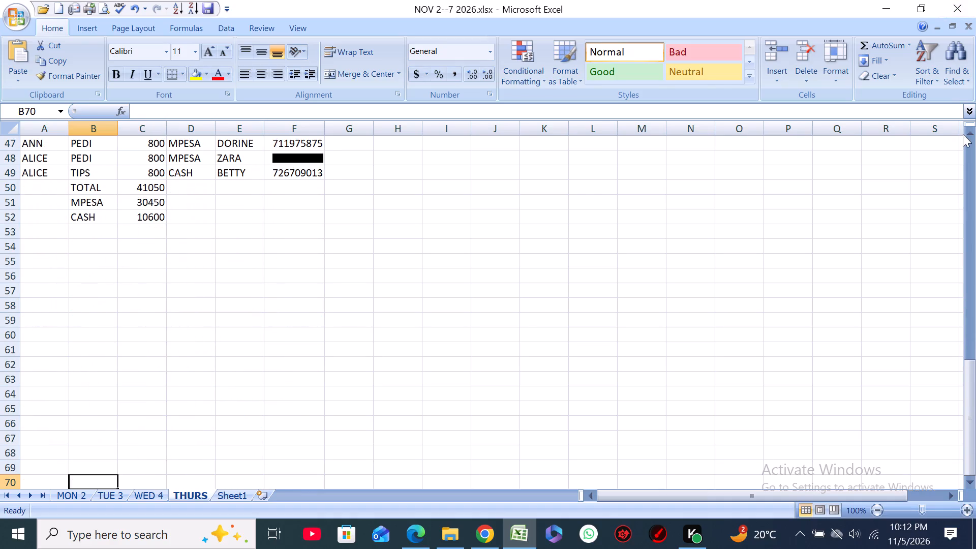
{"action": "key", "text": "Down"}
{"action": "key", "text": "Down"}
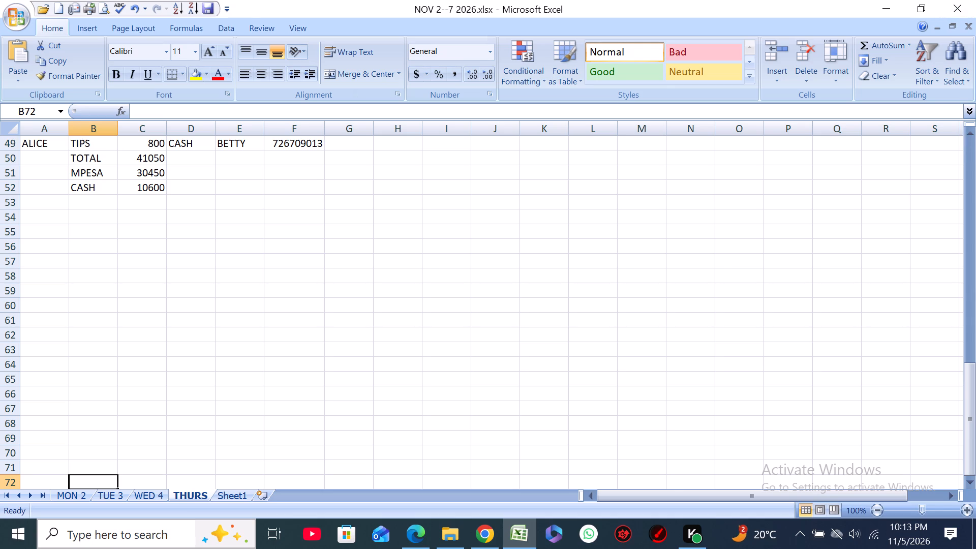
Save the workbook with the completed THURS transactions.
{"action": "left_click", "coordinate": [208, 9]}
{"action": "triple_click", "coordinate": [208, 9]}
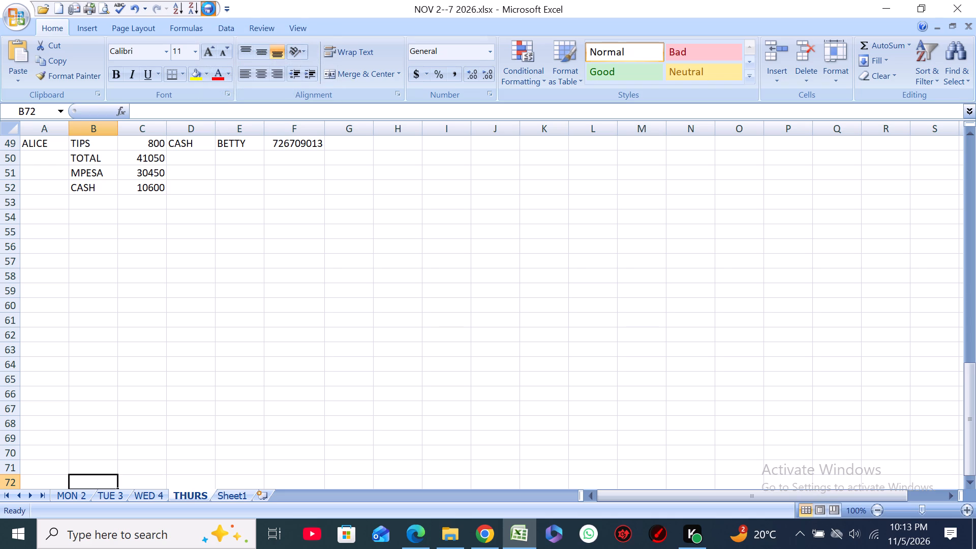
{"action": "triple_click", "coordinate": [208, 9]}
{"action": "left_click", "coordinate": [208, 9]}
{"action": "left_click", "coordinate": [208, 10]}
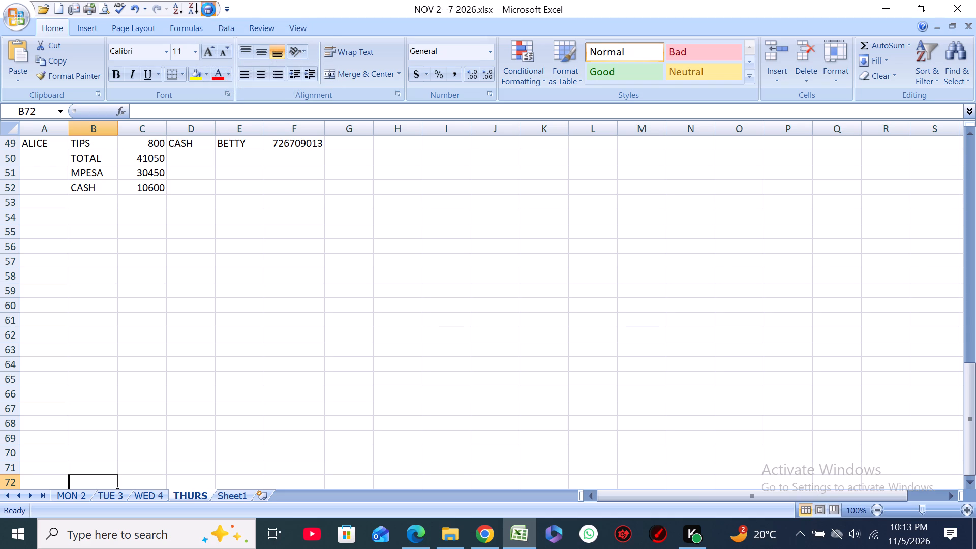
{"action": "left_click", "coordinate": [208, 10]}
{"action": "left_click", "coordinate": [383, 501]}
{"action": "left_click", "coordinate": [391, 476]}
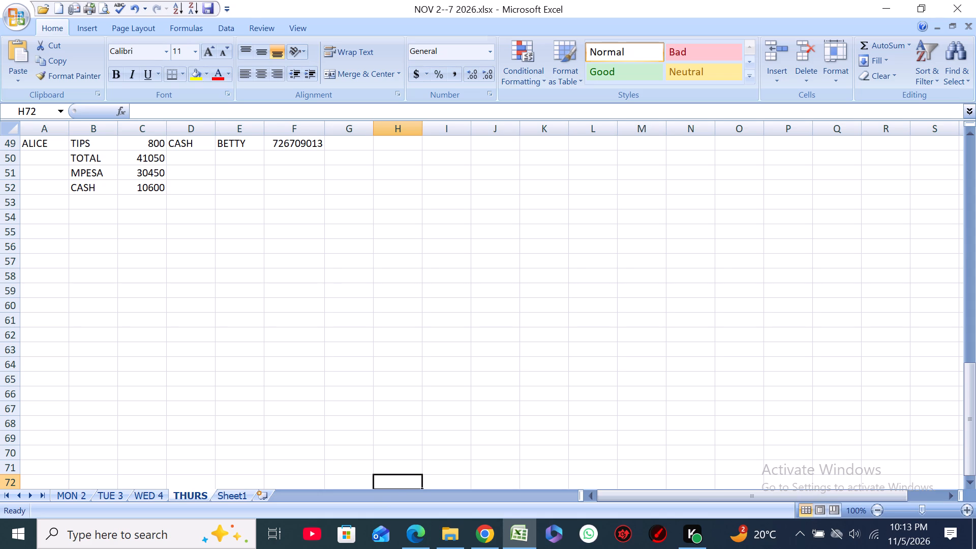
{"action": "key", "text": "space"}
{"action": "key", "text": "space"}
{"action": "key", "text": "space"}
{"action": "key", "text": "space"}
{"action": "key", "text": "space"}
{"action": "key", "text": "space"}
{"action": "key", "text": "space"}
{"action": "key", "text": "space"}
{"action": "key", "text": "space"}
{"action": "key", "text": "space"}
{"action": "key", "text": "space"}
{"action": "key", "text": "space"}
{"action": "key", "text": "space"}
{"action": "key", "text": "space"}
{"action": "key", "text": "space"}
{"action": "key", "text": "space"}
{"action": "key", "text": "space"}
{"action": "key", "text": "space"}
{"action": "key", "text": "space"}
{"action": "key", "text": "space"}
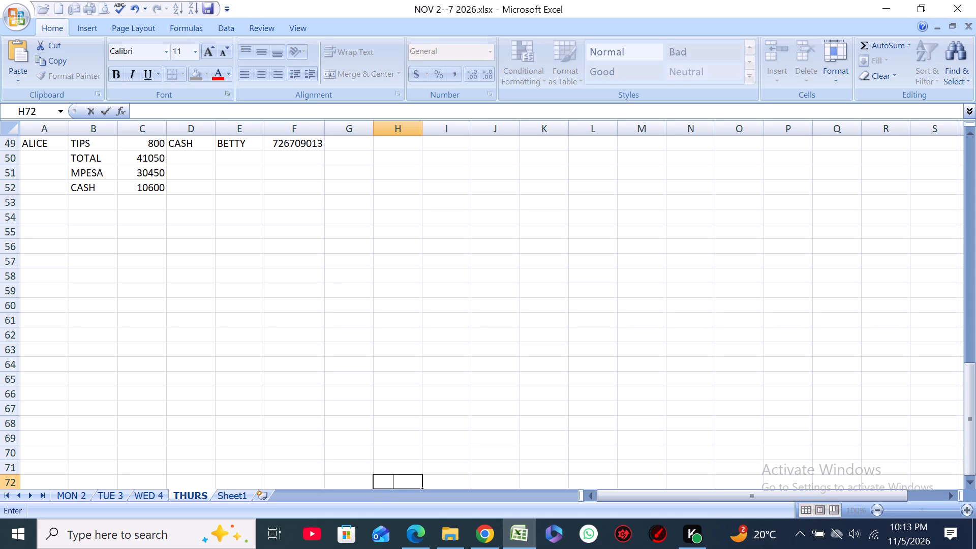